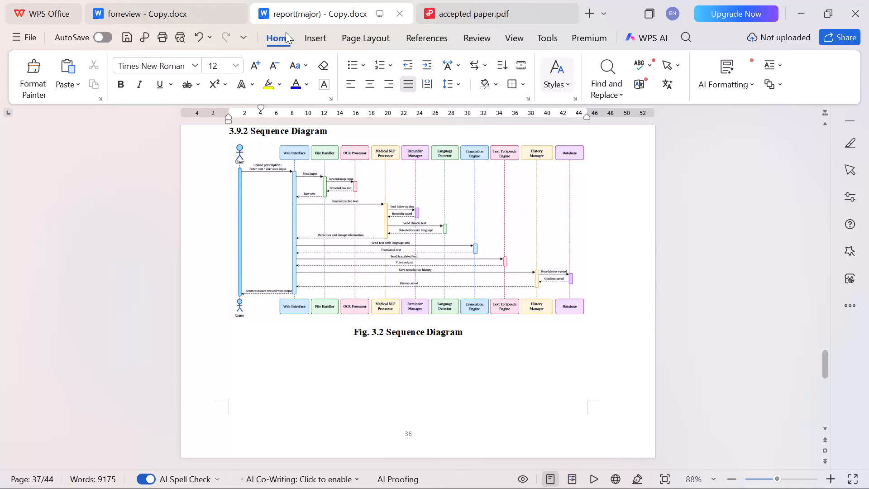
Switch to forreview - Copy.docx and set the List of Tables page number in the Contents table to IX.
{"action": "left_click", "coordinate": [205, 0]}
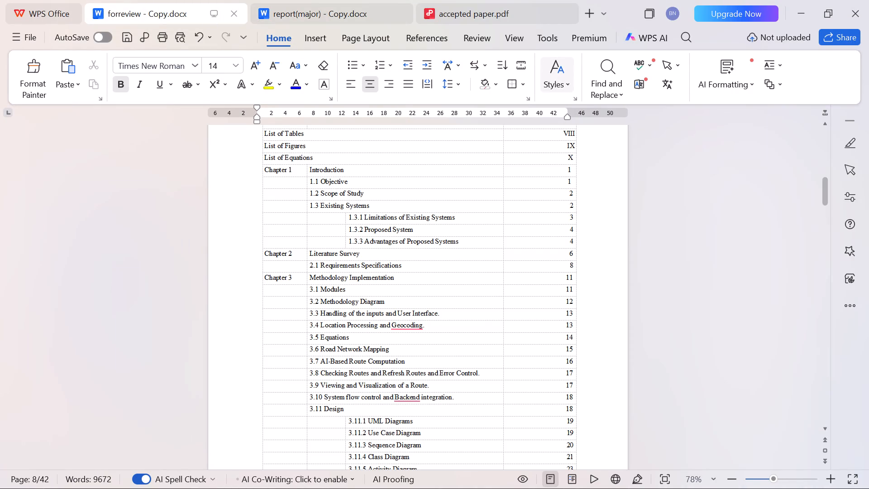
{"action": "scroll", "coordinate": [457, 340], "scroll_direction": "down", "scroll_amount": 9}
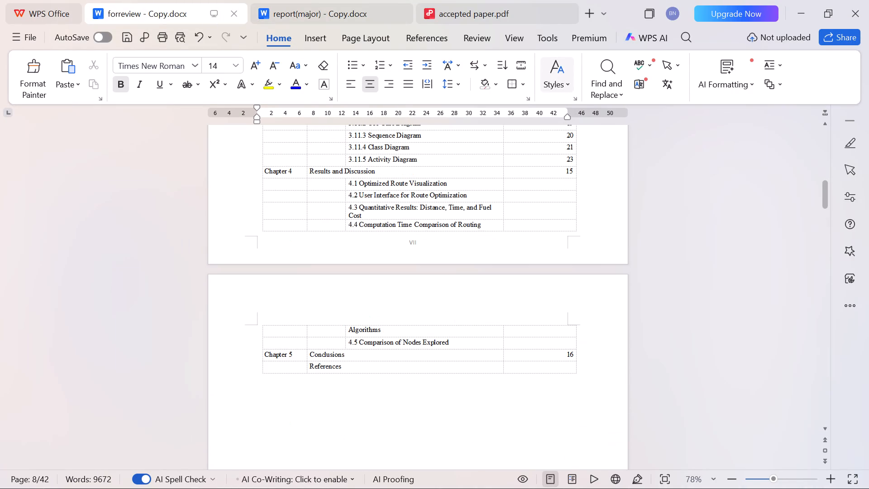
{"action": "scroll", "coordinate": [457, 341], "scroll_direction": "down", "scroll_amount": 20}
{"action": "scroll", "coordinate": [457, 341], "scroll_direction": "down", "scroll_amount": 11}
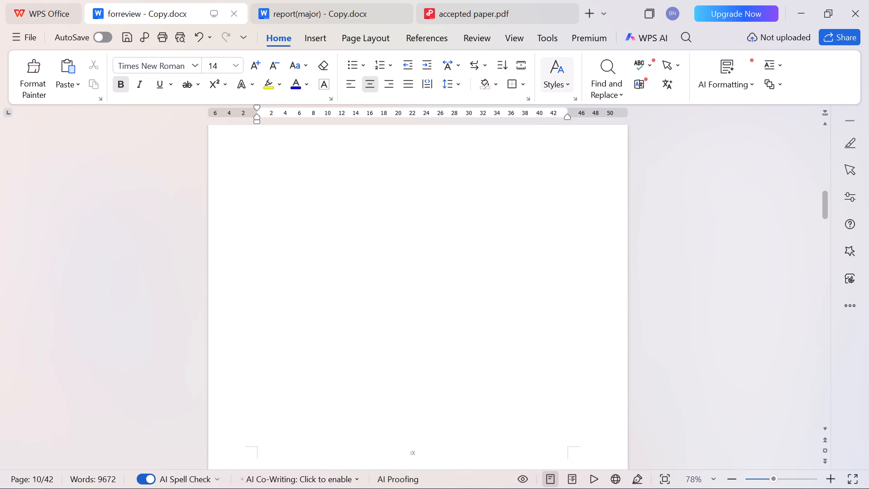
{"action": "scroll", "coordinate": [457, 341], "scroll_direction": "down", "scroll_amount": 4}
{"action": "scroll", "coordinate": [457, 341], "scroll_direction": "up", "scroll_amount": 20}
{"action": "scroll", "coordinate": [457, 341], "scroll_direction": "up", "scroll_amount": 8}
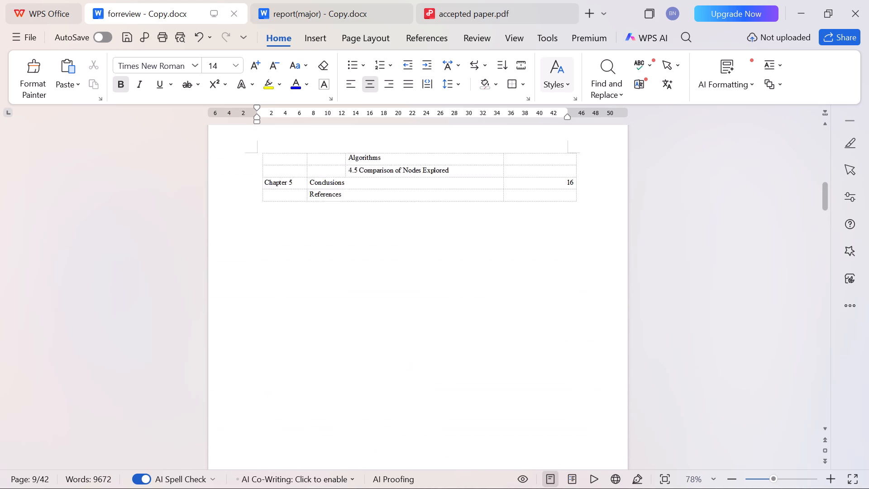
{"action": "scroll", "coordinate": [456, 341], "scroll_direction": "up", "scroll_amount": 19}
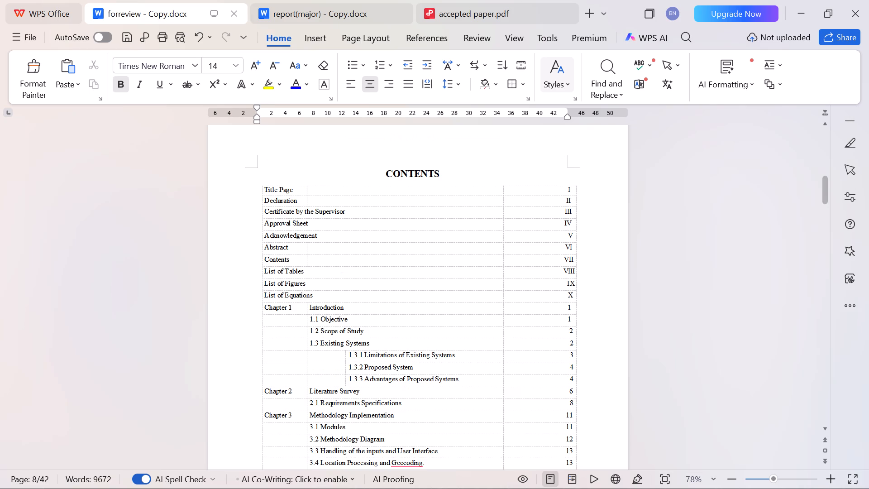
{"action": "left_click", "coordinate": [565, 270]}
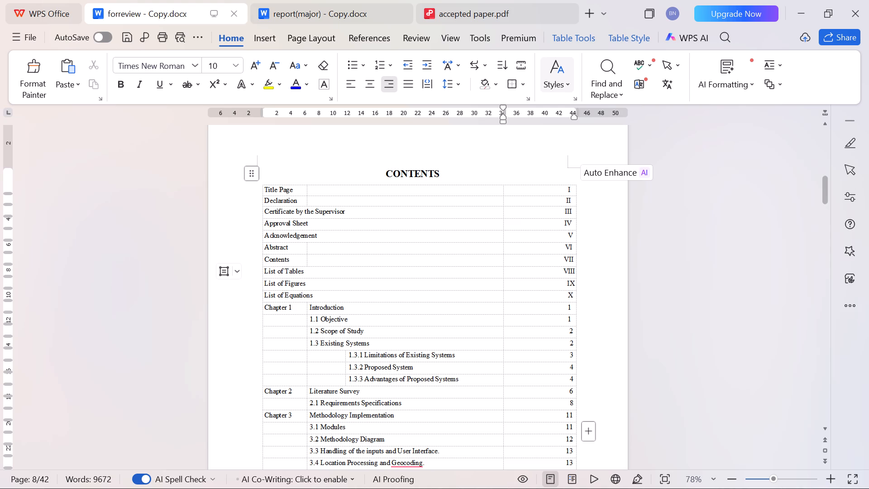
{"action": "key", "text": "Delete"}
{"action": "key", "text": "Delete"}
{"action": "key", "text": "Delete"}
{"action": "key", "text": "Delete"}
{"action": "type", "text": "IX"}
Set the Contents page numbers of List of Figures to X and List of Equations to XI.
{"action": "key", "text": "Down"}
{"action": "key", "text": "Left"}
{"action": "key", "text": "BackSpace"}
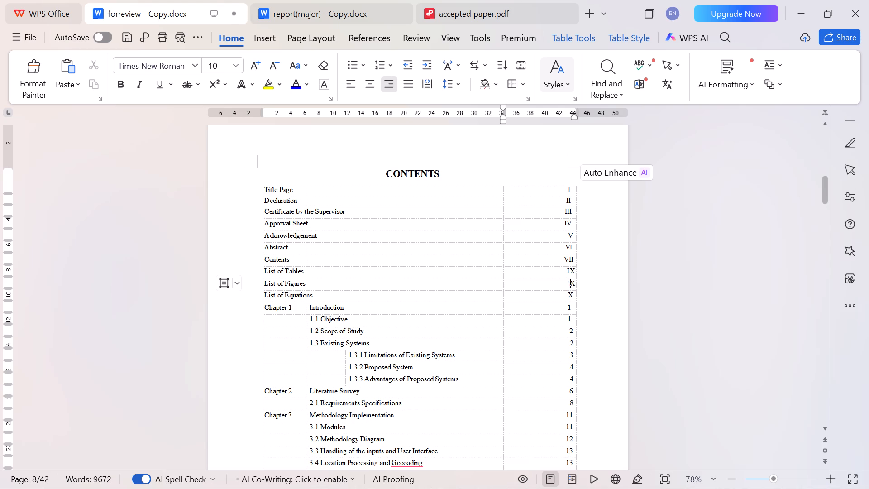
{"action": "key", "text": "Down"}
{"action": "key", "text": "Right"}
{"action": "key", "text": "i"}
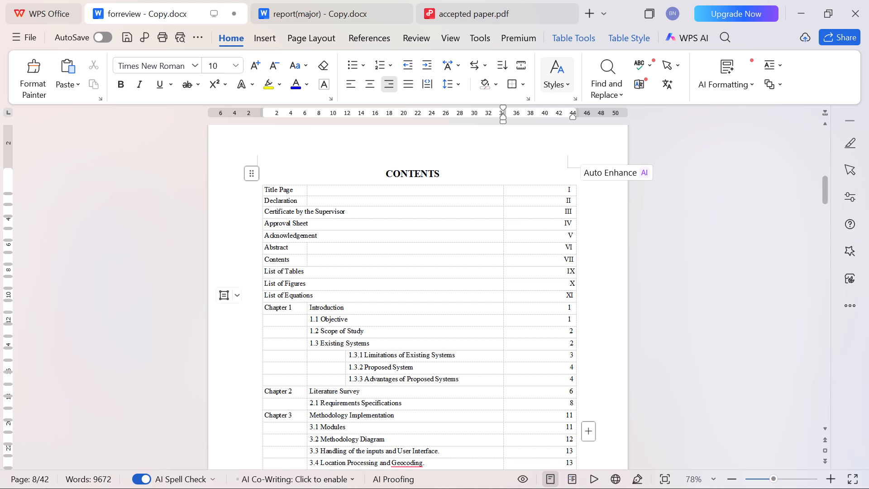
Enlarge the page view and review the chapter and section entries with their page numbers in the Contents table.
{"action": "scroll", "coordinate": [571, 291], "scroll_direction": "up", "scroll_amount": 5, "text": "ctrl"}
{"action": "scroll", "coordinate": [523, 353], "scroll_direction": "down", "scroll_amount": 2}
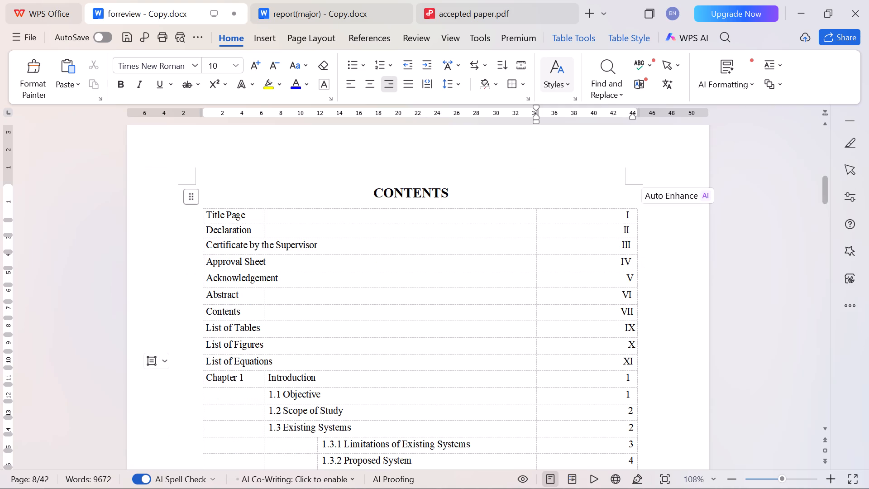
{"action": "scroll", "coordinate": [523, 353], "scroll_direction": "down", "scroll_amount": 2}
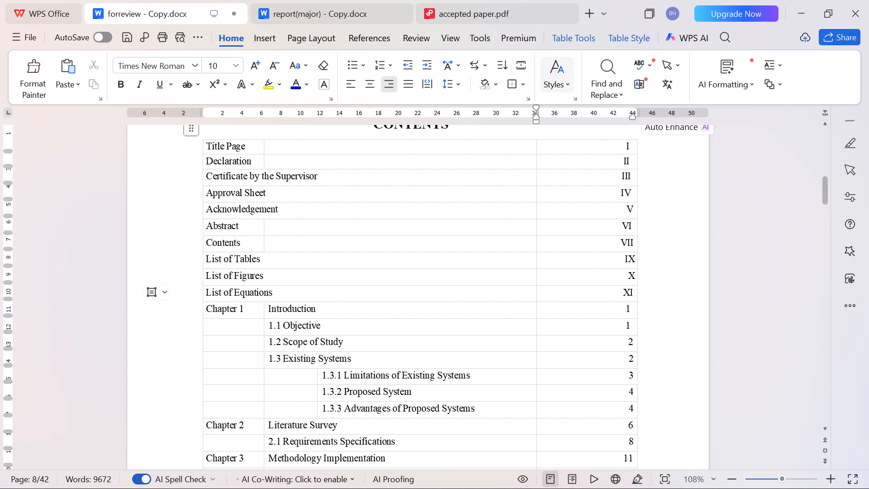
{"action": "scroll", "coordinate": [569, 320], "scroll_direction": "up", "scroll_amount": 2}
{"action": "scroll", "coordinate": [569, 320], "scroll_direction": "down", "scroll_amount": 19}
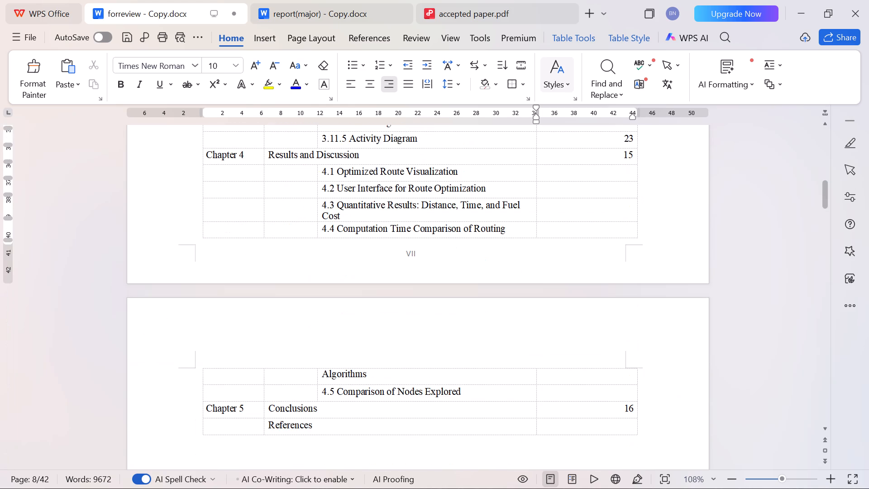
{"action": "scroll", "coordinate": [568, 320], "scroll_direction": "up", "scroll_amount": 10}
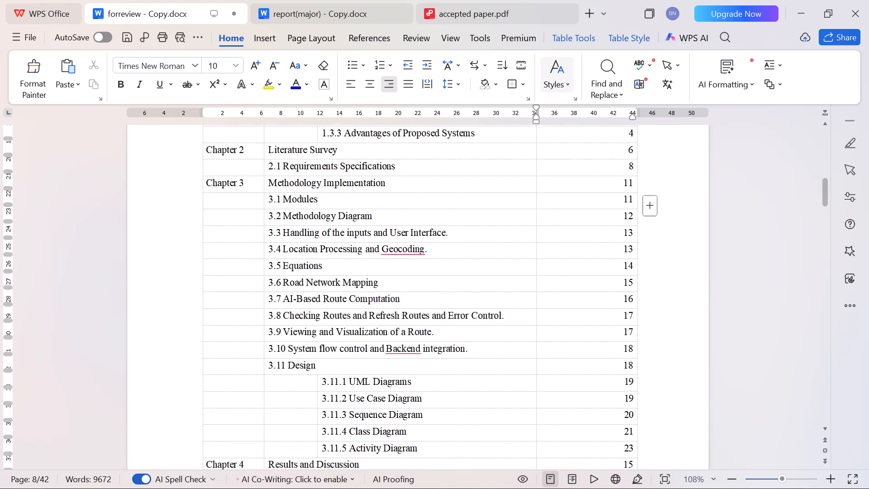
{"action": "scroll", "coordinate": [568, 320], "scroll_direction": "up", "scroll_amount": 4}
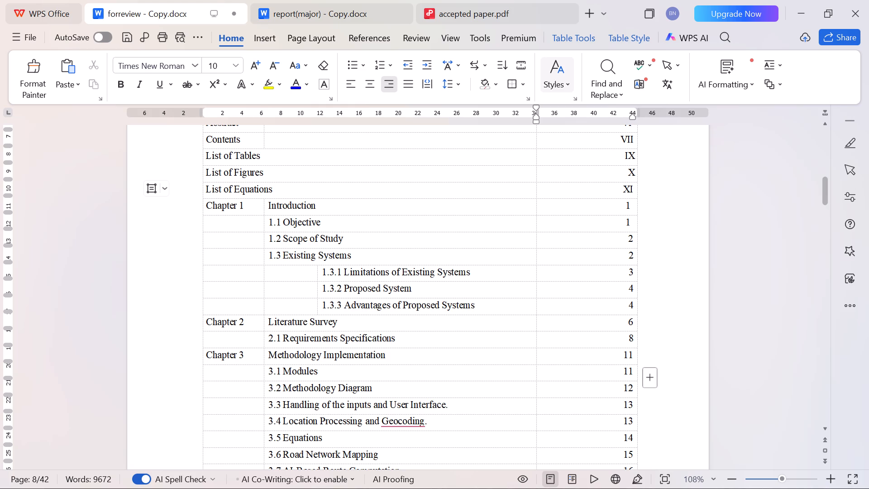
{"action": "scroll", "coordinate": [488, 289], "scroll_direction": "down", "scroll_amount": 9}
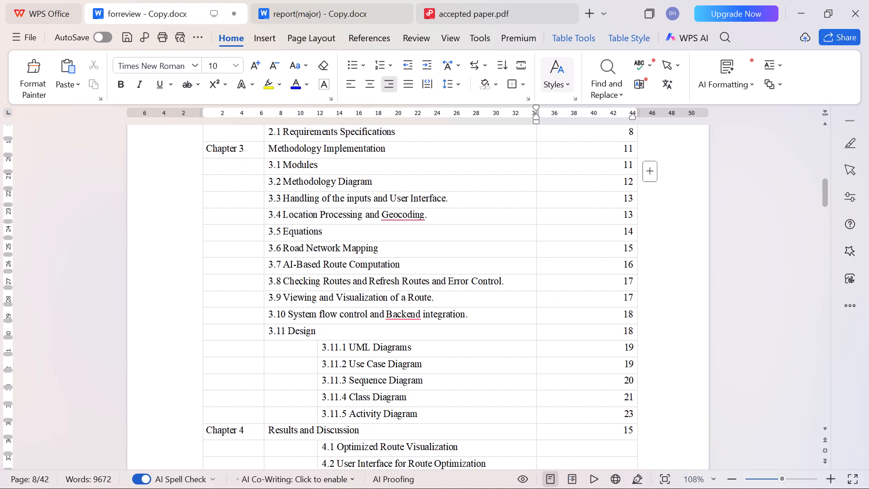
{"action": "scroll", "coordinate": [488, 289], "scroll_direction": "down", "scroll_amount": 9}
{"action": "scroll", "coordinate": [488, 289], "scroll_direction": "down", "scroll_amount": 20}
{"action": "scroll", "coordinate": [488, 289], "scroll_direction": "down", "scroll_amount": 2}
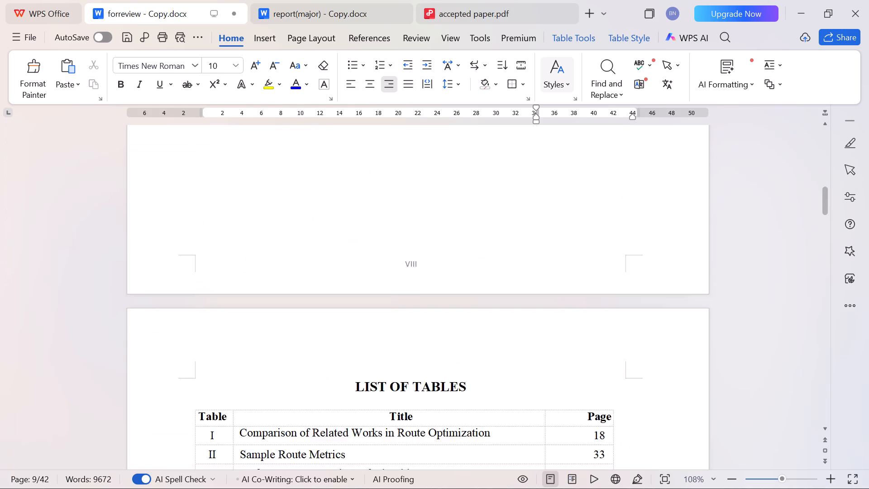
Examine the List of Tables and List of Figures pages, comparing their entries and footer page numbers with the Contents.
{"action": "scroll", "coordinate": [488, 289], "scroll_direction": "down", "scroll_amount": 19}
{"action": "scroll", "coordinate": [488, 289], "scroll_direction": "up", "scroll_amount": 6}
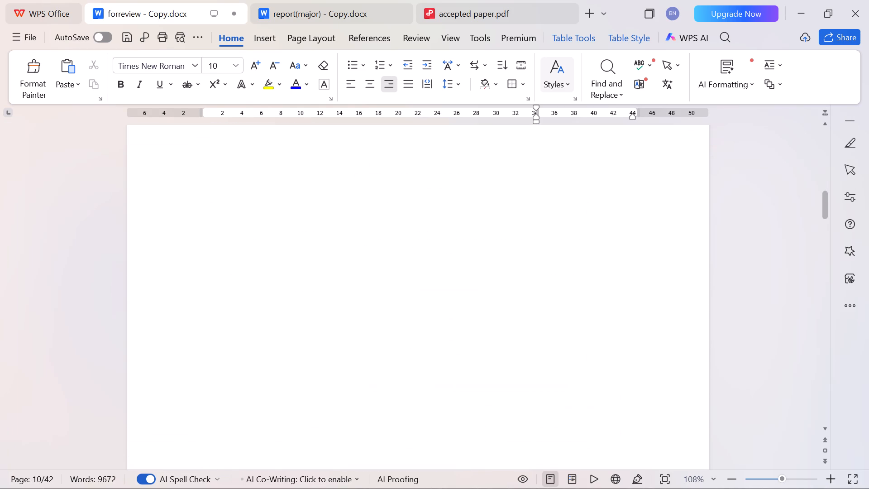
{"action": "scroll", "coordinate": [488, 289], "scroll_direction": "up", "scroll_amount": 10}
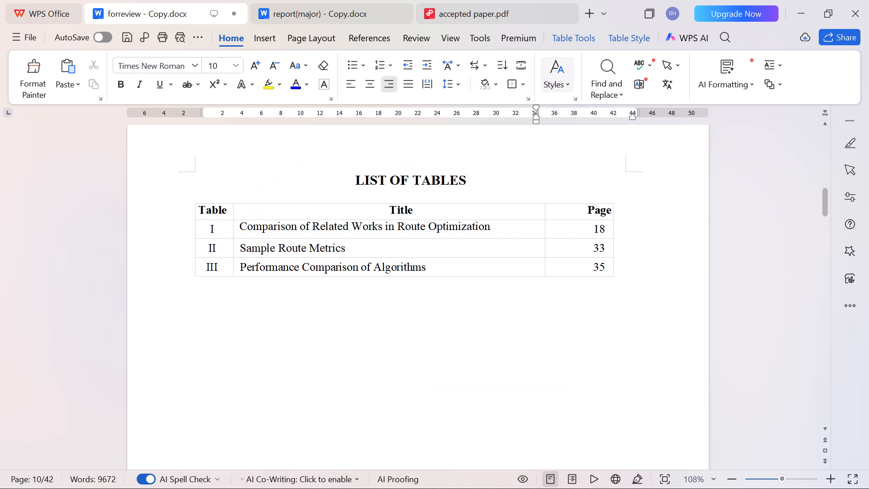
{"action": "scroll", "coordinate": [488, 290], "scroll_direction": "down", "scroll_amount": 16}
{"action": "scroll", "coordinate": [487, 293], "scroll_direction": "down", "scroll_amount": 9}
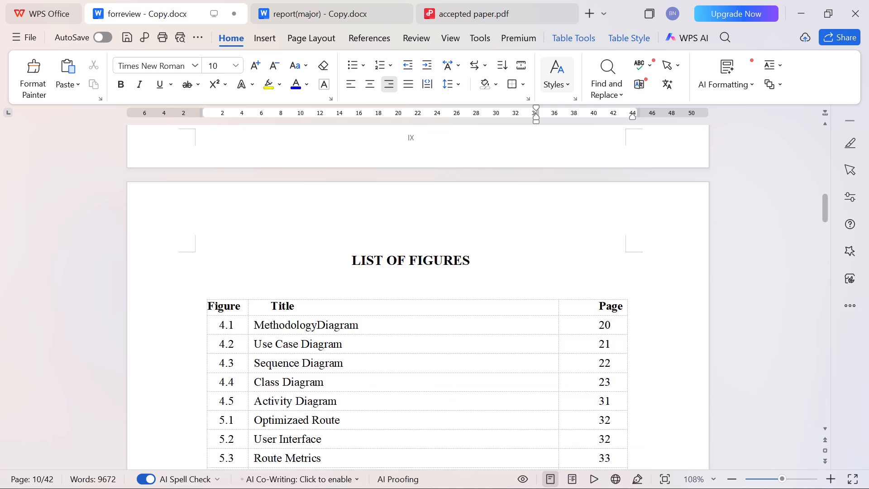
{"action": "scroll", "coordinate": [487, 293], "scroll_direction": "down", "scroll_amount": 13}
{"action": "scroll", "coordinate": [487, 293], "scroll_direction": "up", "scroll_amount": 11}
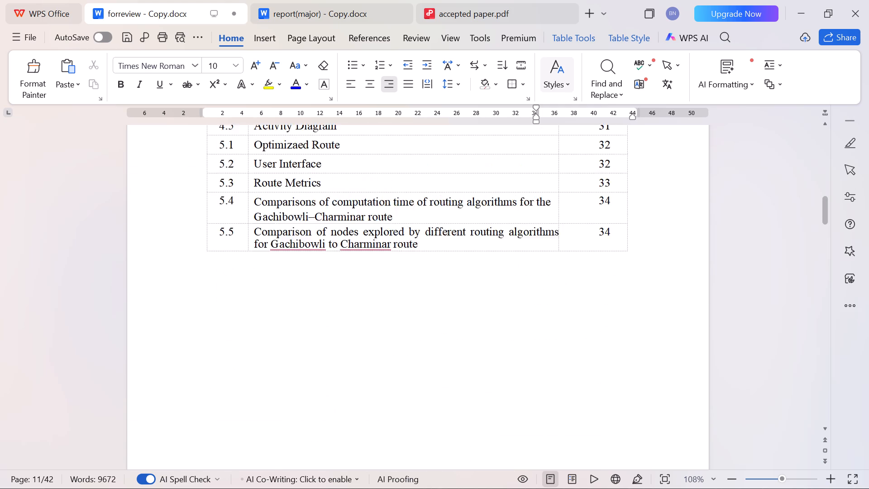
{"action": "scroll", "coordinate": [487, 293], "scroll_direction": "up", "scroll_amount": 15}
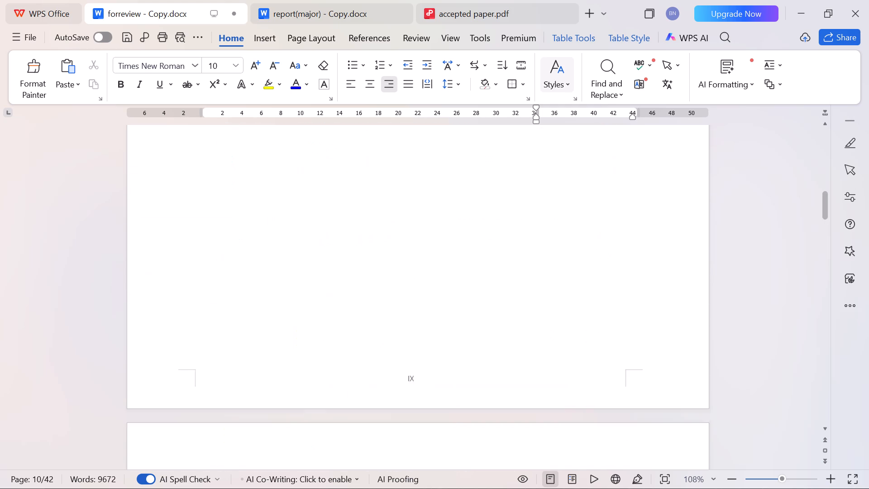
Recheck the Contents table from the Conclusions and References rows back up to the Title Page entry.
{"action": "scroll", "coordinate": [487, 293], "scroll_direction": "up", "scroll_amount": 20}
{"action": "scroll", "coordinate": [487, 293], "scroll_direction": "up", "scroll_amount": 16}
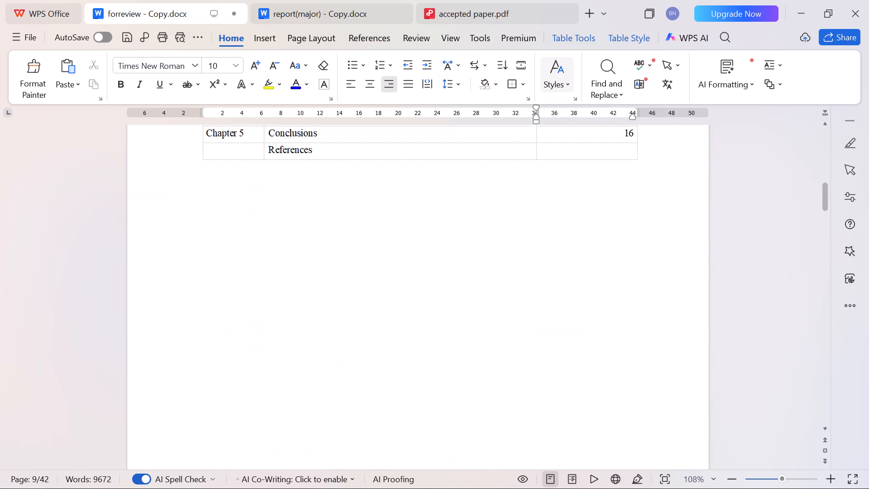
{"action": "scroll", "coordinate": [487, 293], "scroll_direction": "up", "scroll_amount": 19}
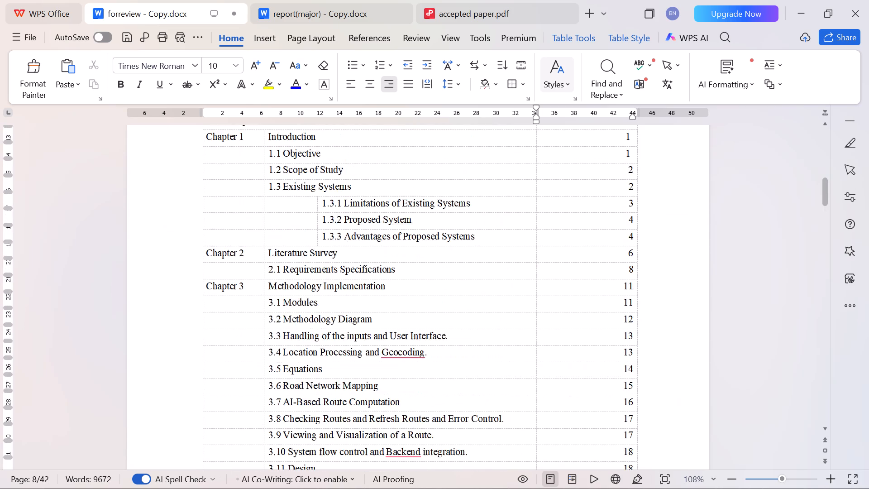
{"action": "scroll", "coordinate": [487, 293], "scroll_direction": "up", "scroll_amount": 4}
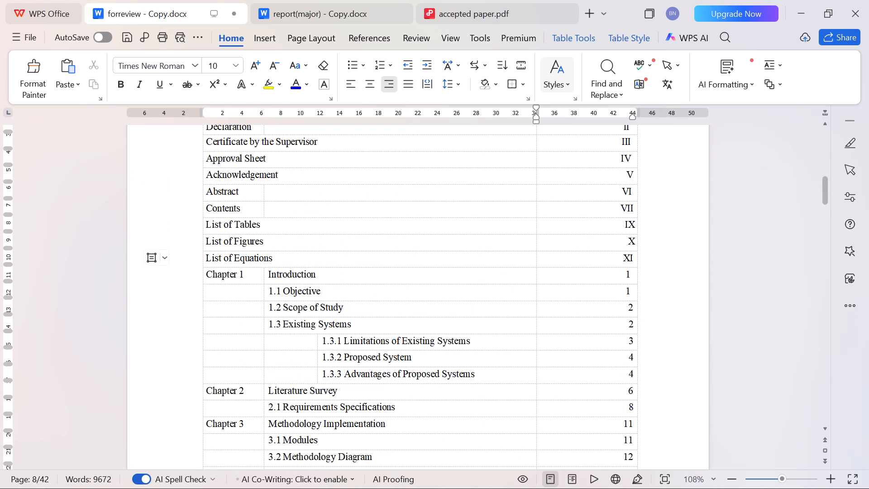
{"action": "scroll", "coordinate": [487, 293], "scroll_direction": "up", "scroll_amount": 2}
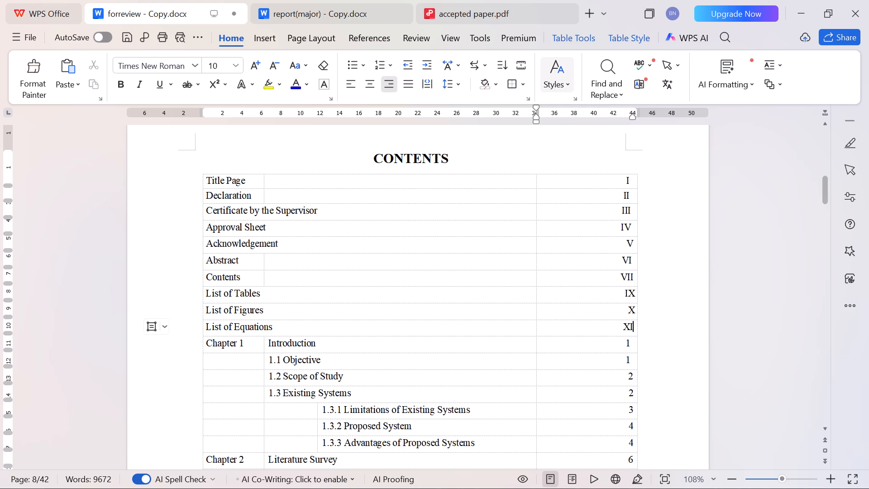
Take a rectangular screenshot of the List of Tables heading and its table.
{"action": "scroll", "coordinate": [487, 293], "scroll_direction": "down", "scroll_amount": 20}
{"action": "scroll", "coordinate": [487, 293], "scroll_direction": "down", "scroll_amount": 17}
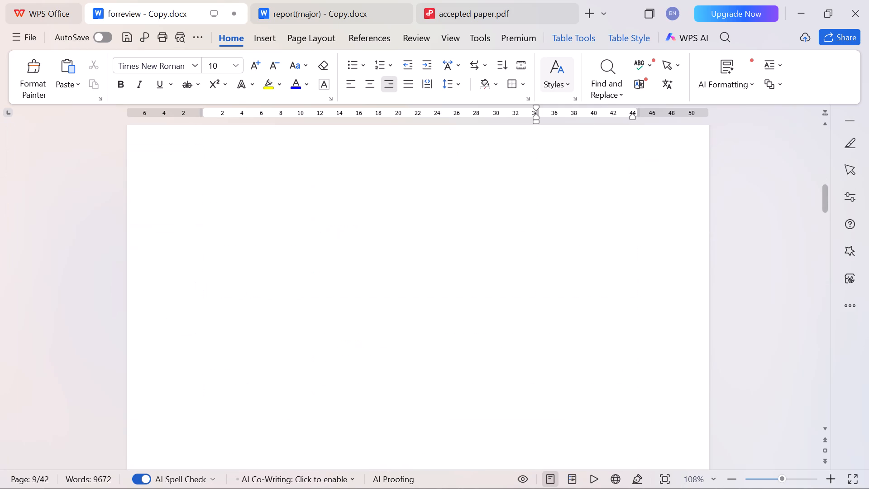
{"action": "scroll", "coordinate": [487, 293], "scroll_direction": "down", "scroll_amount": 12}
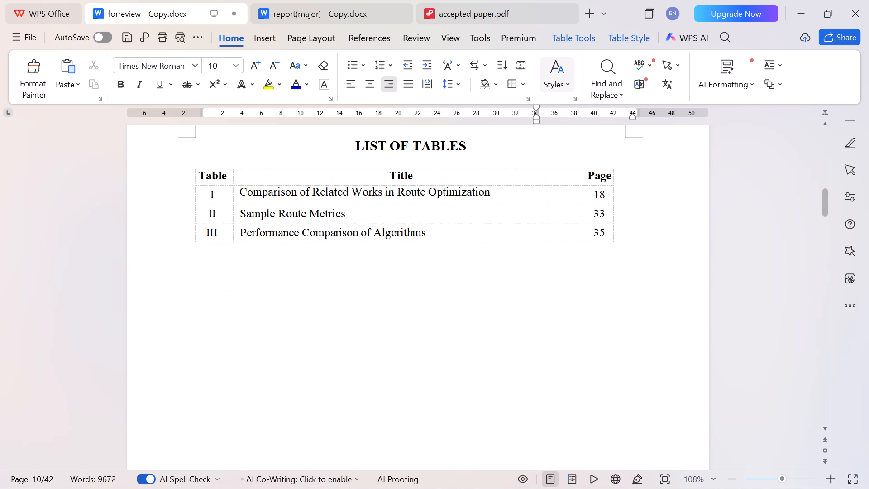
{"action": "scroll", "coordinate": [487, 293], "scroll_direction": "up", "scroll_amount": 1}
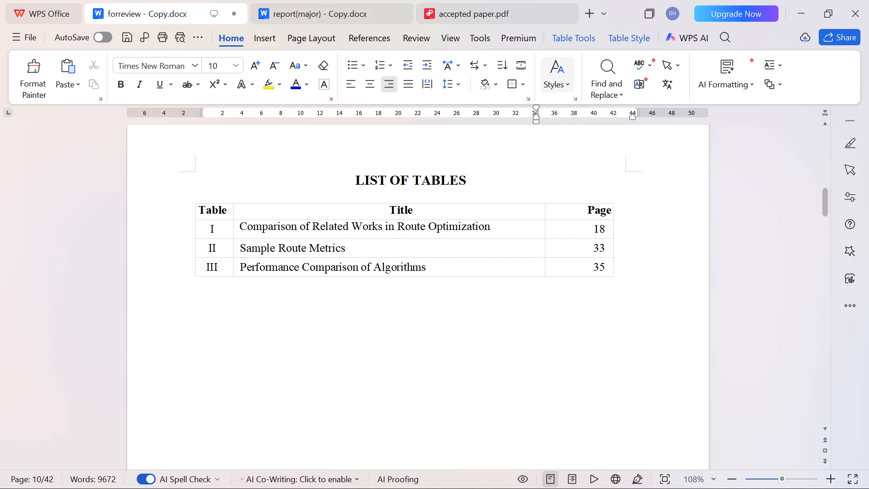
{"action": "scroll", "coordinate": [506, 353], "scroll_direction": "up", "scroll_amount": 6}
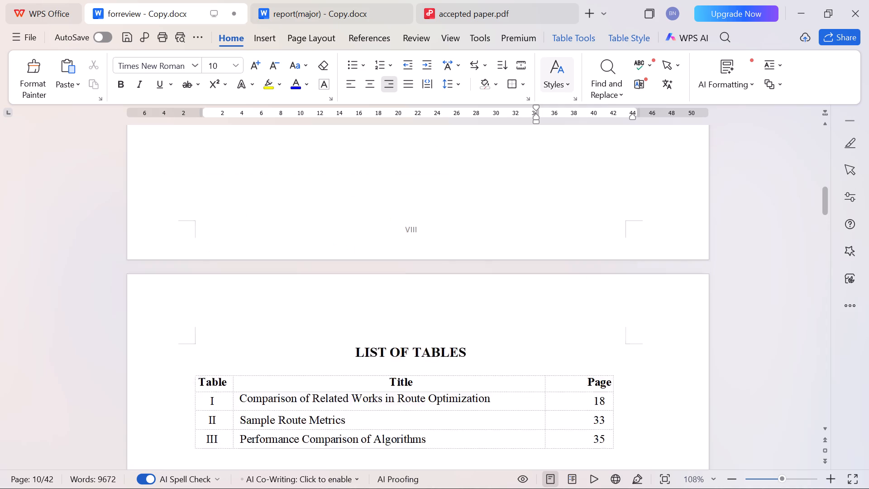
{"action": "scroll", "coordinate": [506, 353], "scroll_direction": "up", "scroll_amount": 5}
{"action": "scroll", "coordinate": [506, 353], "scroll_direction": "down", "scroll_amount": 11}
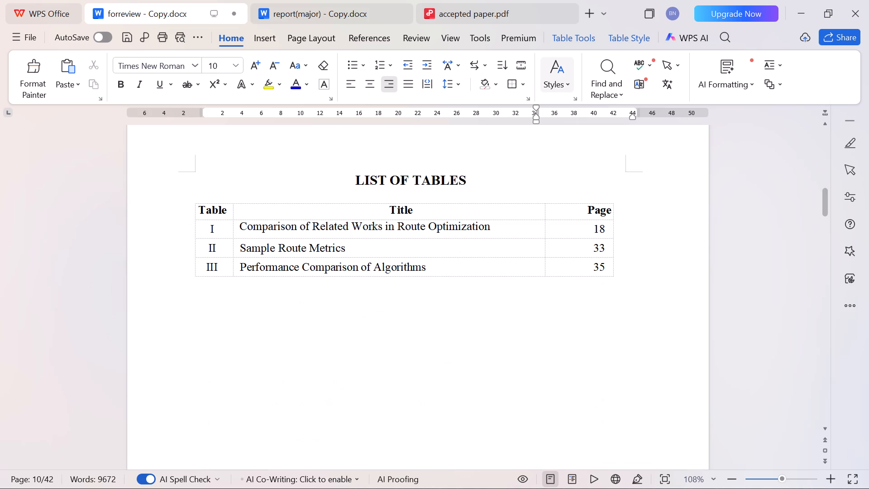
{"action": "key", "text": "Print"}
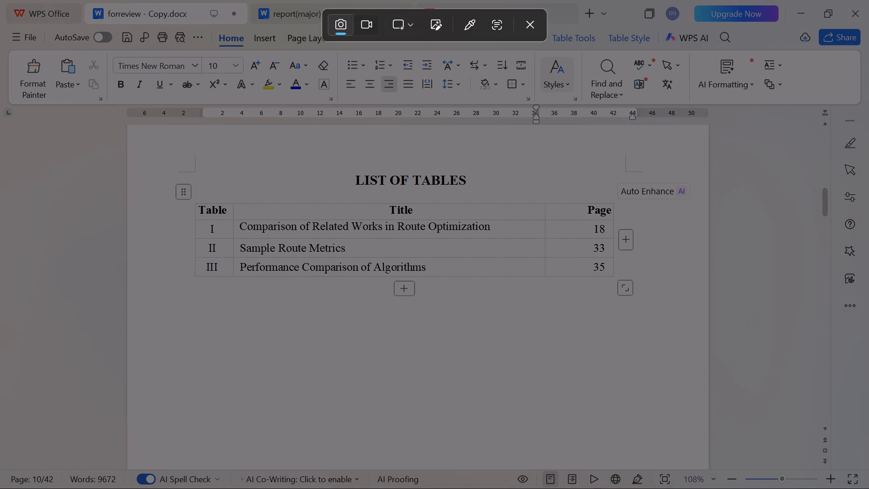
{"action": "left_click_drag", "start_coordinate": [159, 144], "coordinate": [668, 398]}
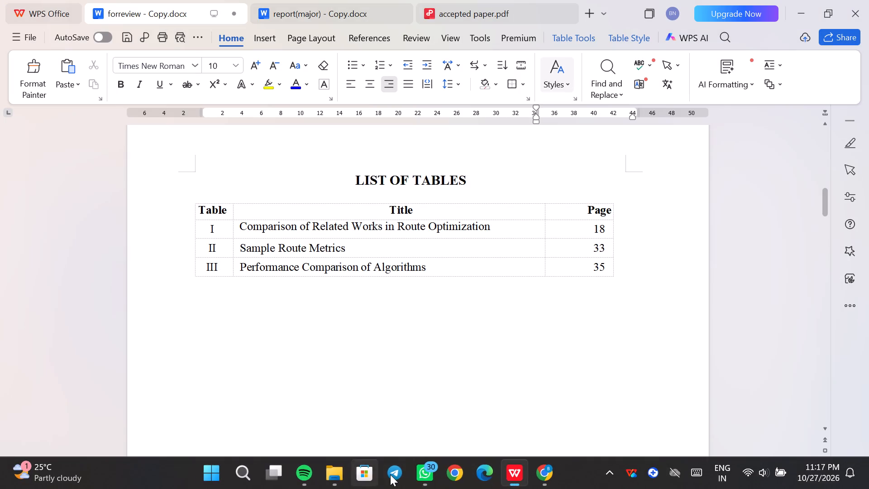
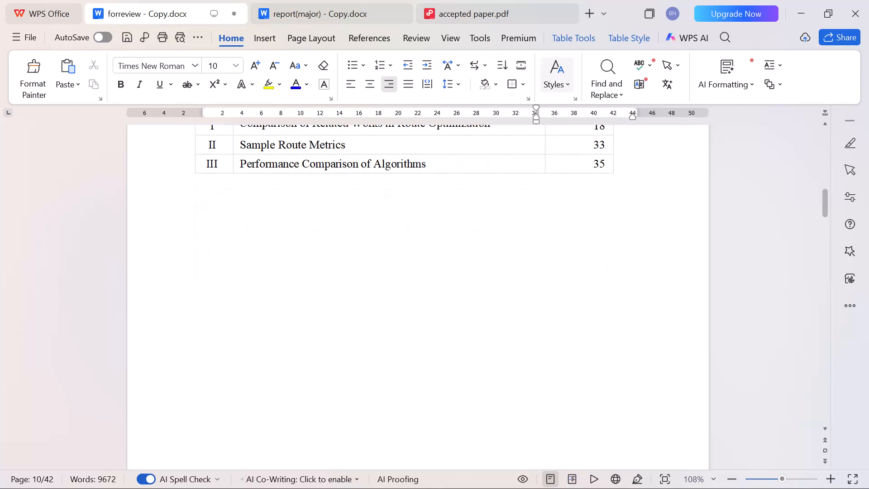
Examine the List of Tables page, checking its table entries and the footer page number.
{"action": "scroll", "coordinate": [448, 421], "scroll_direction": "down", "scroll_amount": 5}
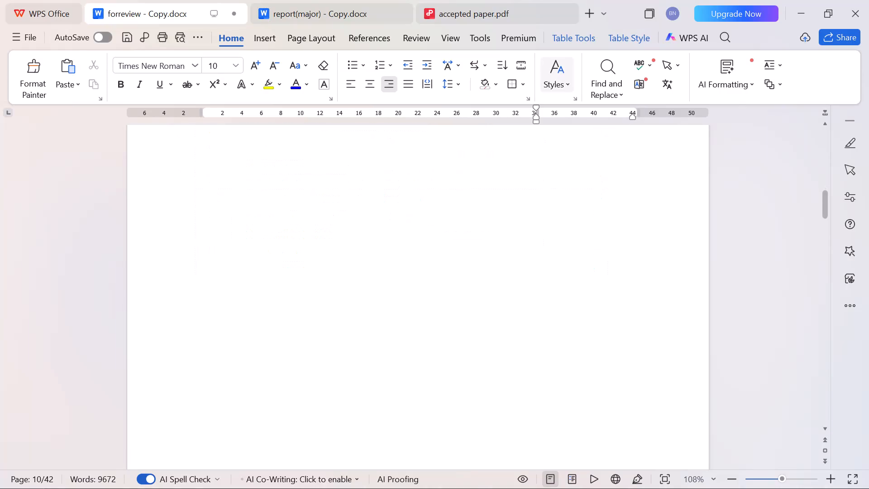
{"action": "scroll", "coordinate": [448, 421], "scroll_direction": "down", "scroll_amount": 7}
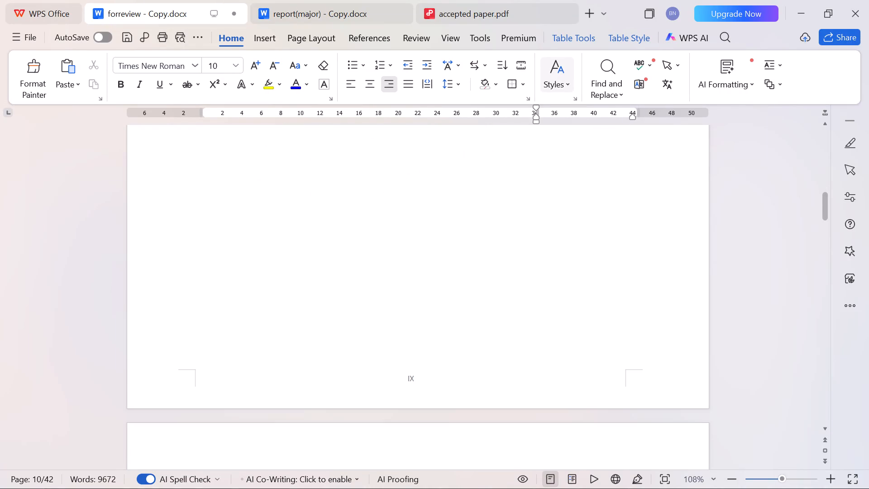
{"action": "scroll", "coordinate": [445, 397], "scroll_direction": "up", "scroll_amount": 15}
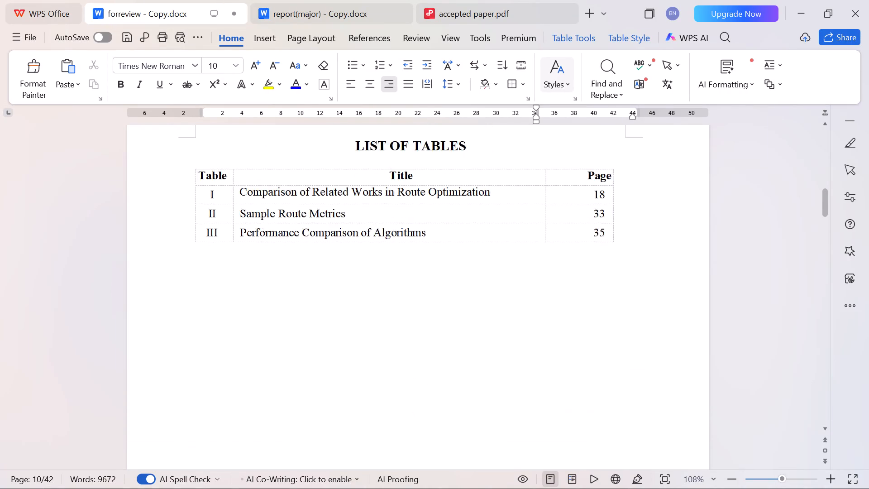
{"action": "scroll", "coordinate": [445, 397], "scroll_direction": "up", "scroll_amount": 3}
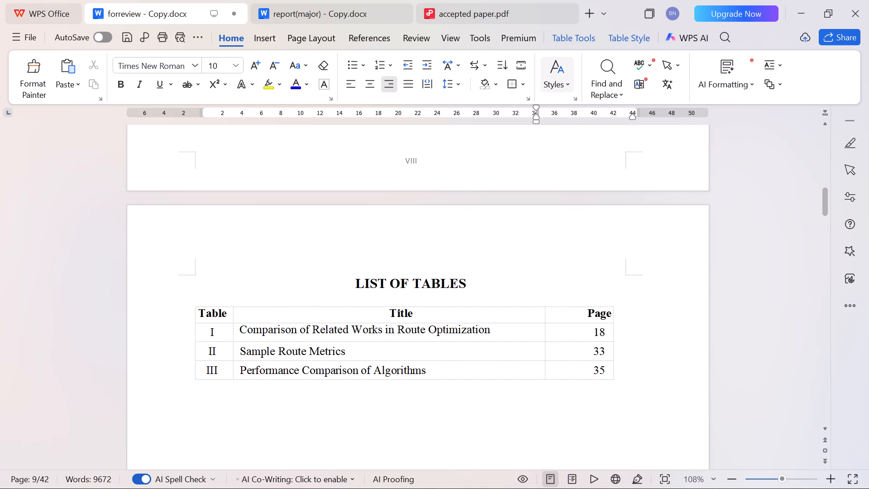
{"action": "scroll", "coordinate": [444, 396], "scroll_direction": "down", "scroll_amount": 11}
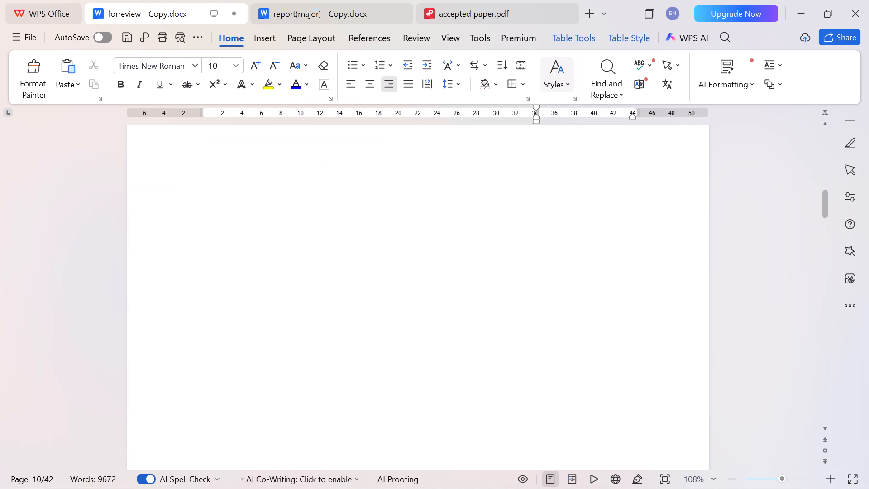
{"action": "scroll", "coordinate": [443, 398], "scroll_direction": "down", "scroll_amount": 6}
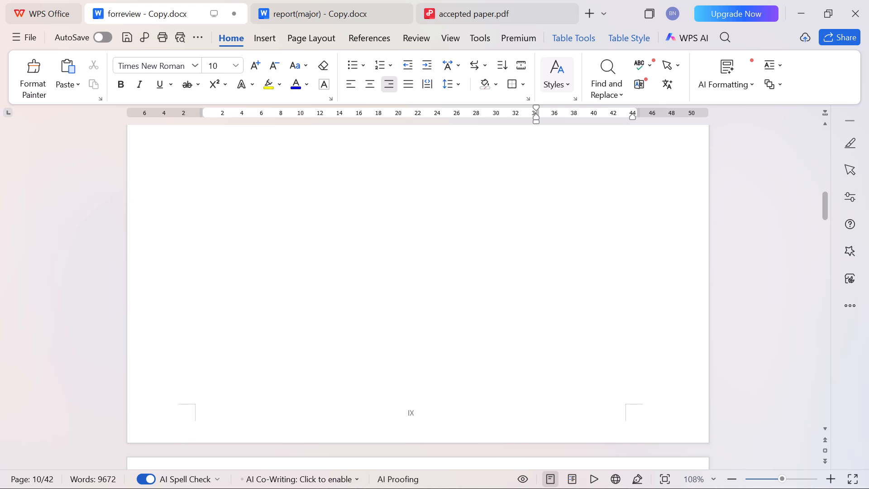
{"action": "scroll", "coordinate": [475, 439], "scroll_direction": "up", "scroll_amount": 5}
Review the Contents table from the Title Page row to the Chapter 4 sections, checking each entry's page number.
{"action": "scroll", "coordinate": [475, 439], "scroll_direction": "up", "scroll_amount": 20}
{"action": "scroll", "coordinate": [475, 439], "scroll_direction": "up", "scroll_amount": 20}
{"action": "scroll", "coordinate": [475, 439], "scroll_direction": "up", "scroll_amount": 3}
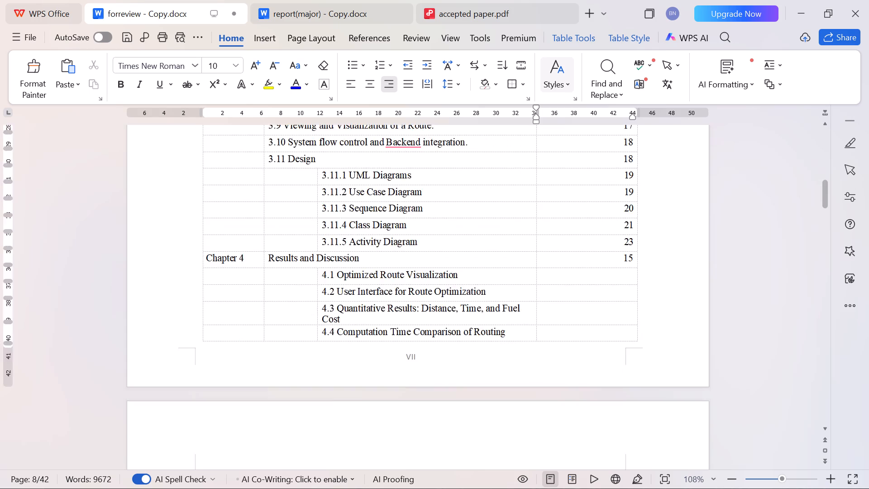
{"action": "scroll", "coordinate": [492, 427], "scroll_direction": "up", "scroll_amount": 13}
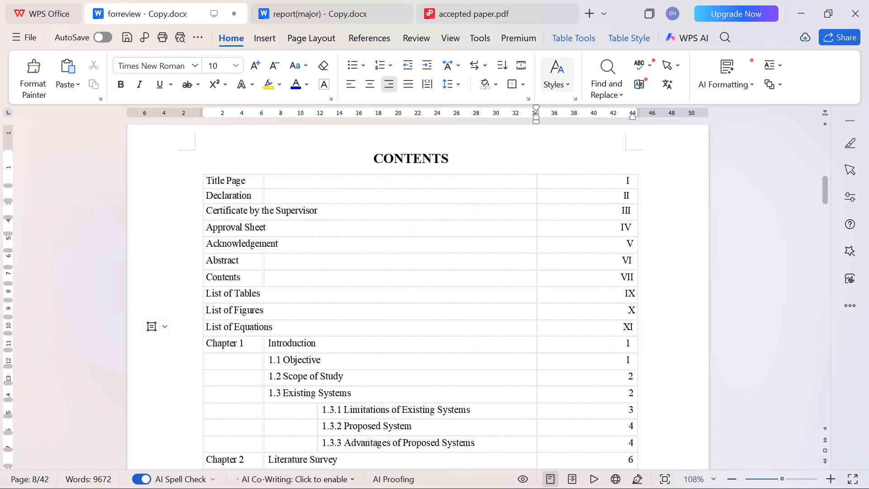
{"action": "scroll", "coordinate": [492, 427], "scroll_direction": "down", "scroll_amount": 1}
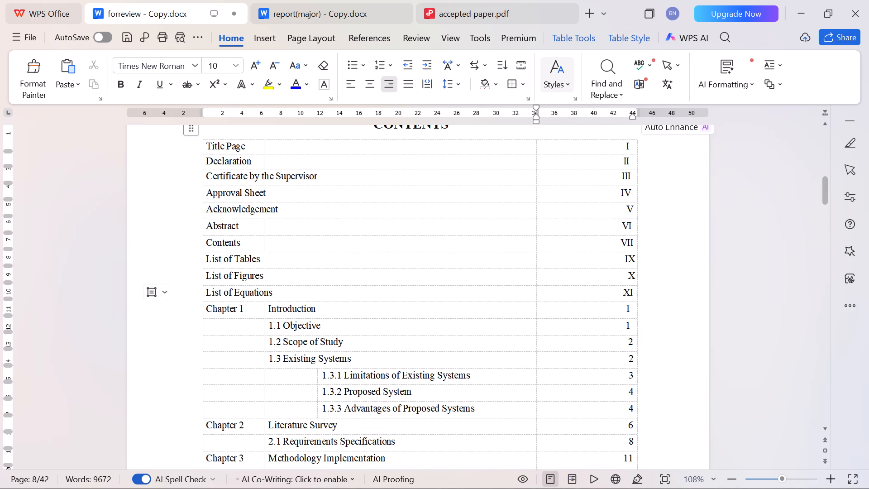
{"action": "scroll", "coordinate": [620, 289], "scroll_direction": "down", "scroll_amount": 2}
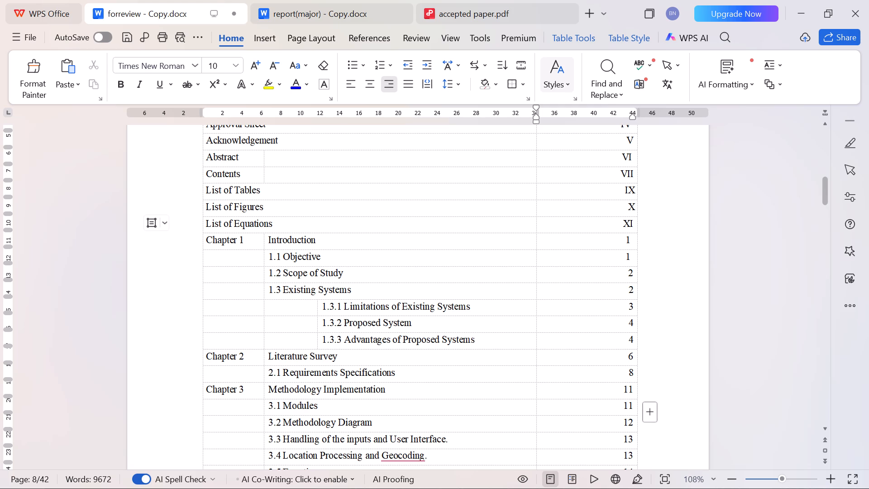
{"action": "scroll", "coordinate": [627, 323], "scroll_direction": "down", "scroll_amount": 2}
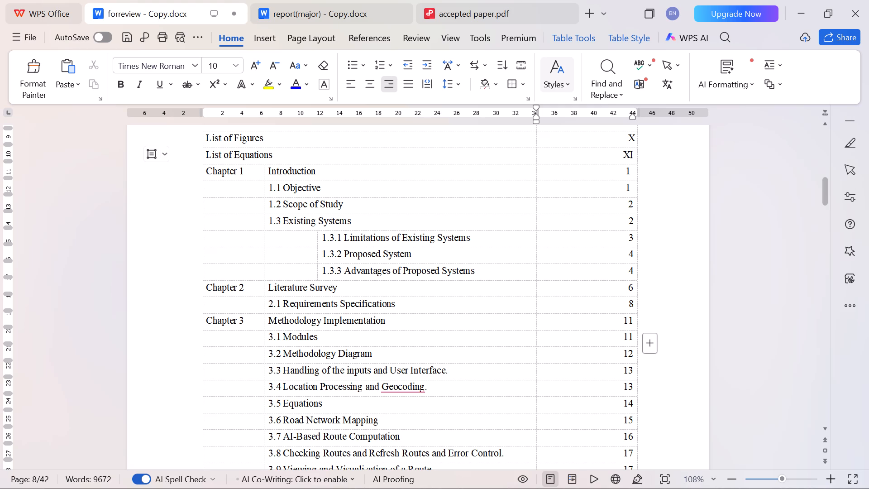
{"action": "scroll", "coordinate": [626, 304], "scroll_direction": "down", "scroll_amount": 1}
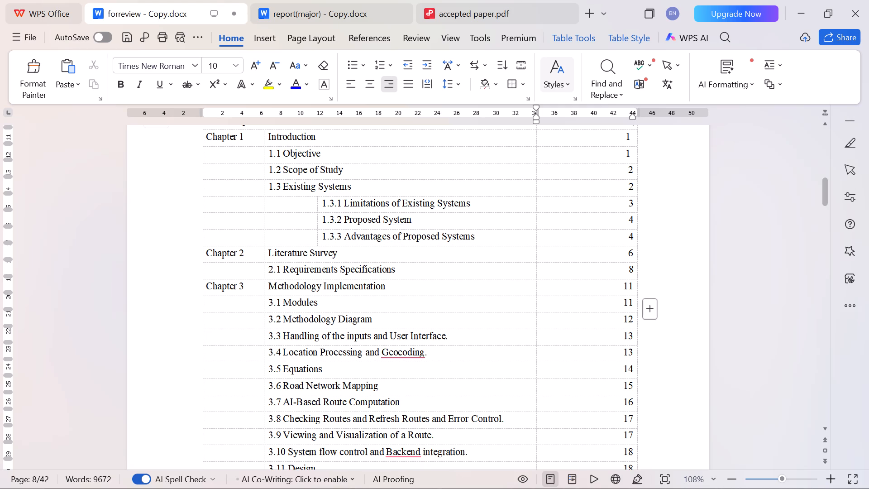
{"action": "scroll", "coordinate": [620, 285], "scroll_direction": "down", "scroll_amount": 2}
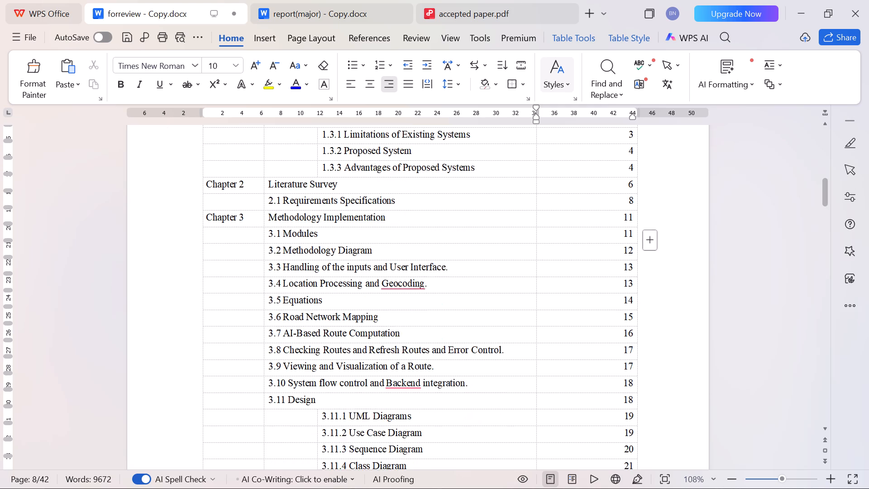
{"action": "scroll", "coordinate": [620, 285], "scroll_direction": "up", "scroll_amount": 1}
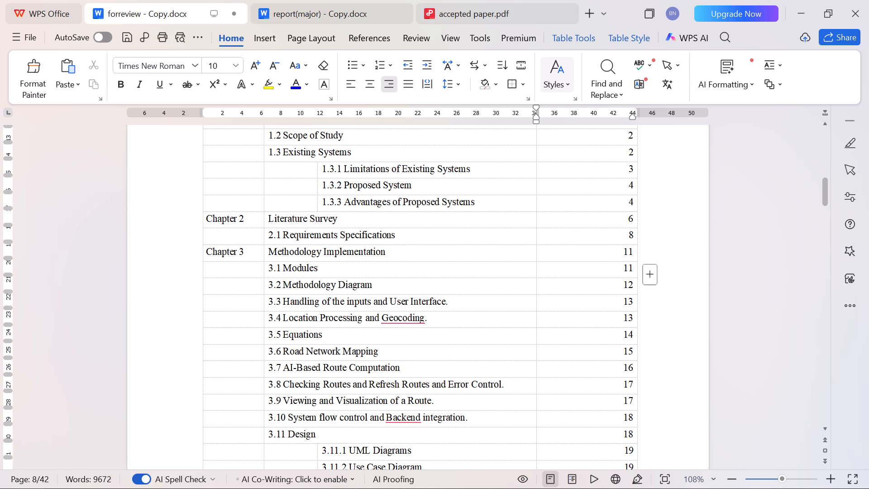
{"action": "scroll", "coordinate": [621, 403], "scroll_direction": "down", "scroll_amount": 1}
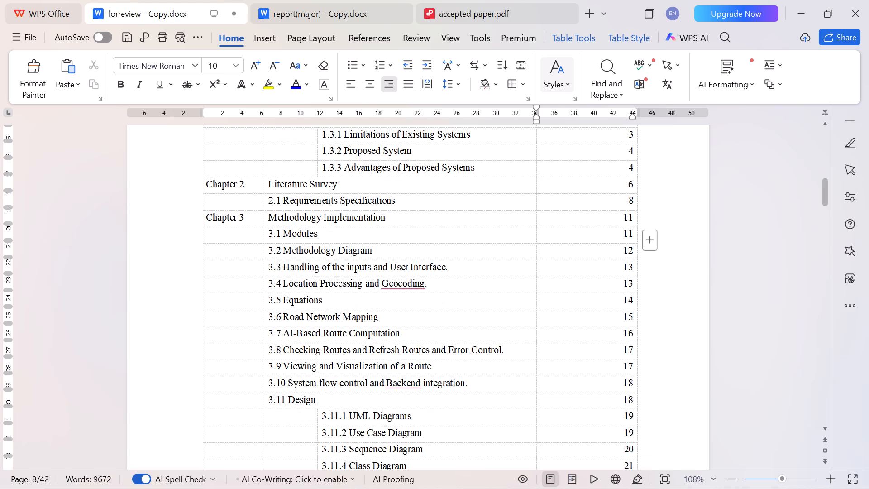
{"action": "scroll", "coordinate": [621, 401], "scroll_direction": "down", "scroll_amount": 2}
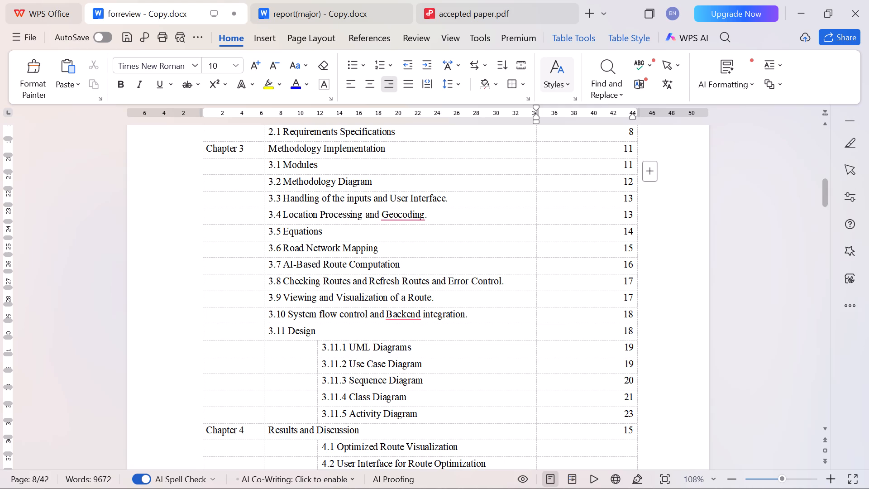
{"action": "scroll", "coordinate": [622, 382], "scroll_direction": "down", "scroll_amount": 1}
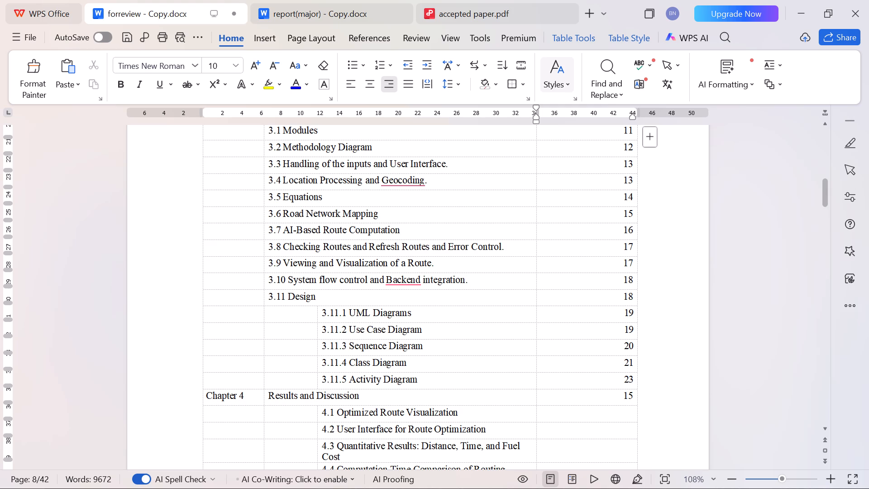
Set the Contents page numbers to 24 for Results and Discussion, 4.1 and 4.2, and to 25 for 4.3.
{"action": "scroll", "coordinate": [622, 379], "scroll_direction": "down", "scroll_amount": 1}
{"action": "left_click", "coordinate": [622, 361]}
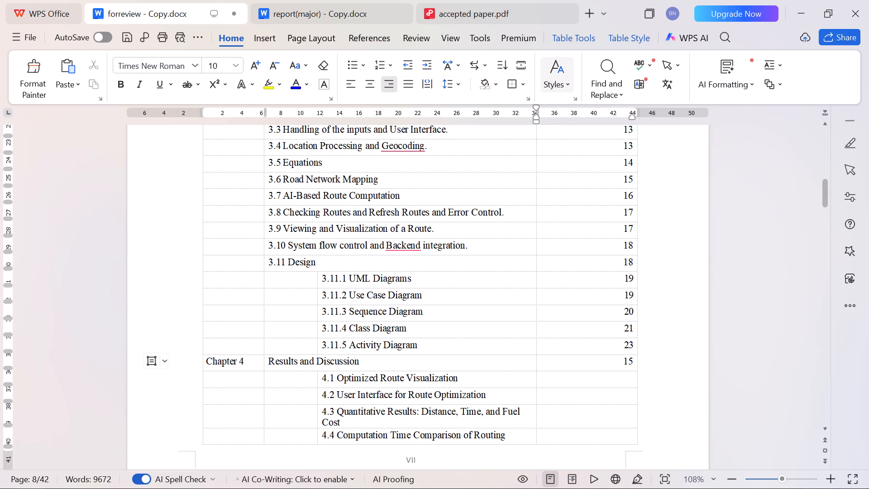
{"action": "key", "text": "Delete"}
{"action": "key", "text": "Delete"}
{"action": "type", "text": "24"}
{"action": "key", "text": "Down"}
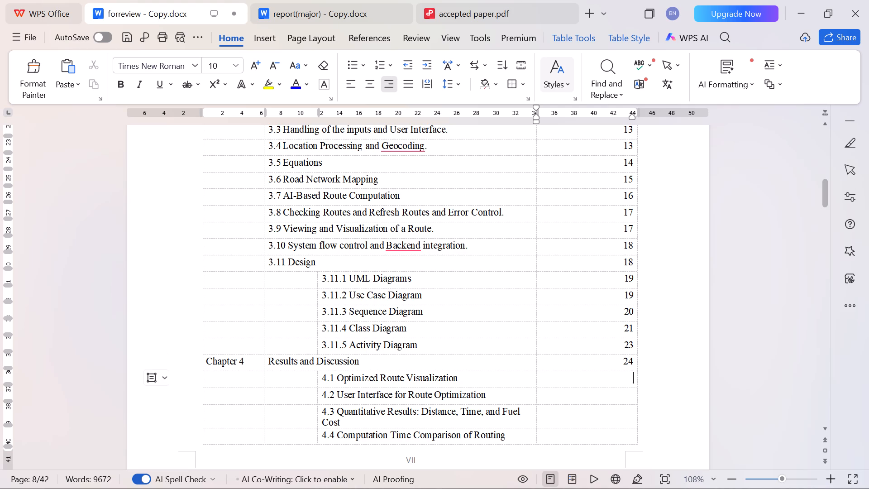
{"action": "type", "text": "24"}
{"action": "key", "text": "Down"}
{"action": "type", "text": "24"}
{"action": "key", "text": "Down"}
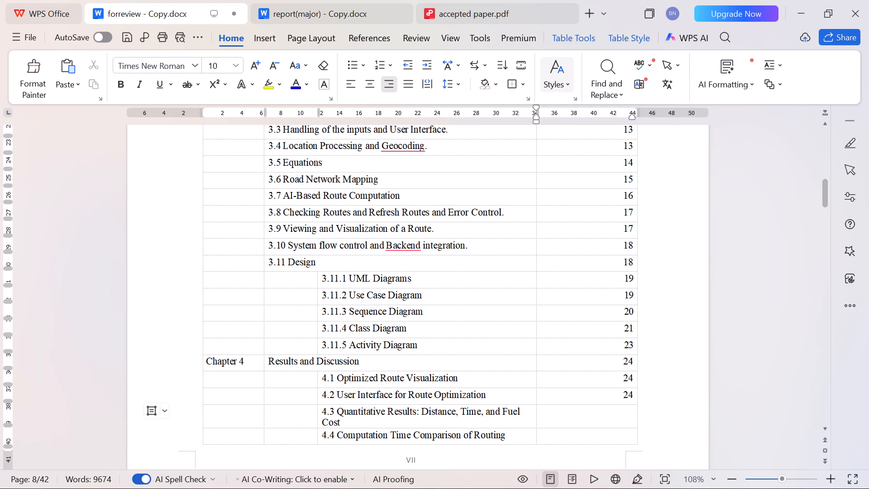
{"action": "type", "text": "25"}
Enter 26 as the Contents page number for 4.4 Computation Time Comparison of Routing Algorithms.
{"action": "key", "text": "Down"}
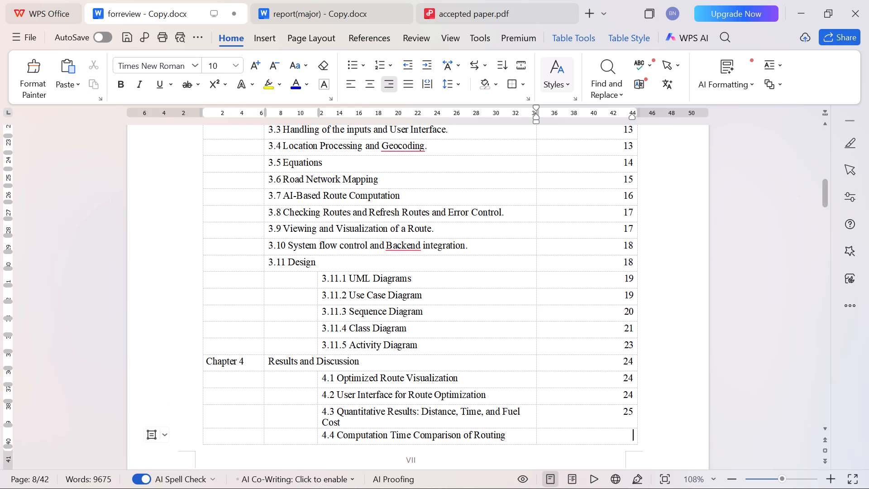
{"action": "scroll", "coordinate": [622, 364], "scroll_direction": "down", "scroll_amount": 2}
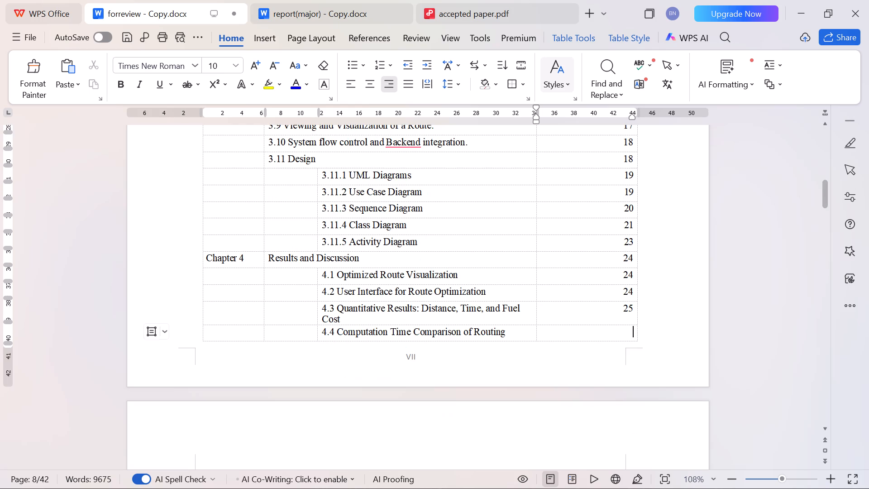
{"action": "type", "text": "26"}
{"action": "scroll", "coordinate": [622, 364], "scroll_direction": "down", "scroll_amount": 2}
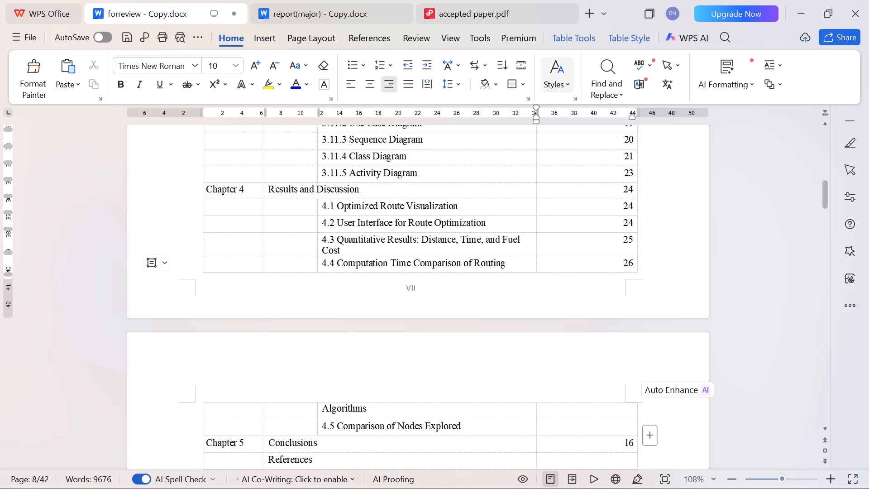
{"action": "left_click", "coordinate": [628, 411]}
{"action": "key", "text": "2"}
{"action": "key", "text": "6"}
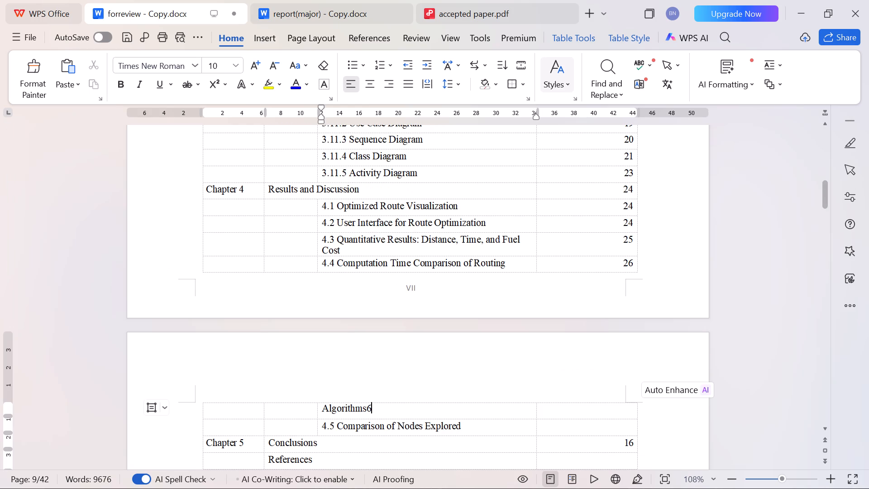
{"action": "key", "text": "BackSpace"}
Set the Contents page numbers to 26 for 4.5 Comparison of Nodes Explored, 28 for Conclusions and 29 for References.
{"action": "left_click", "coordinate": [628, 425]}
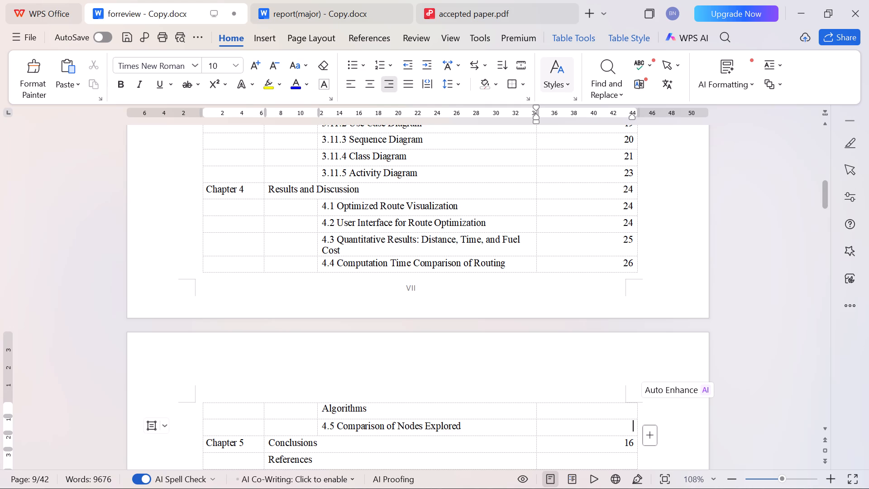
{"action": "type", "text": "26"}
{"action": "scroll", "coordinate": [628, 425], "scroll_direction": "down", "scroll_amount": 2}
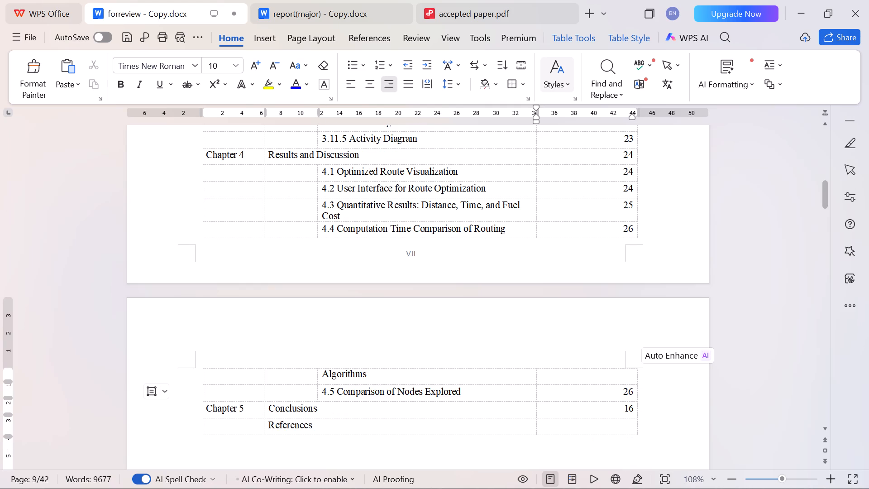
{"action": "left_click", "coordinate": [622, 404]}
{"action": "key", "text": "Delete"}
{"action": "key", "text": "Delete"}
{"action": "type", "text": "28"}
{"action": "key", "text": "Down"}
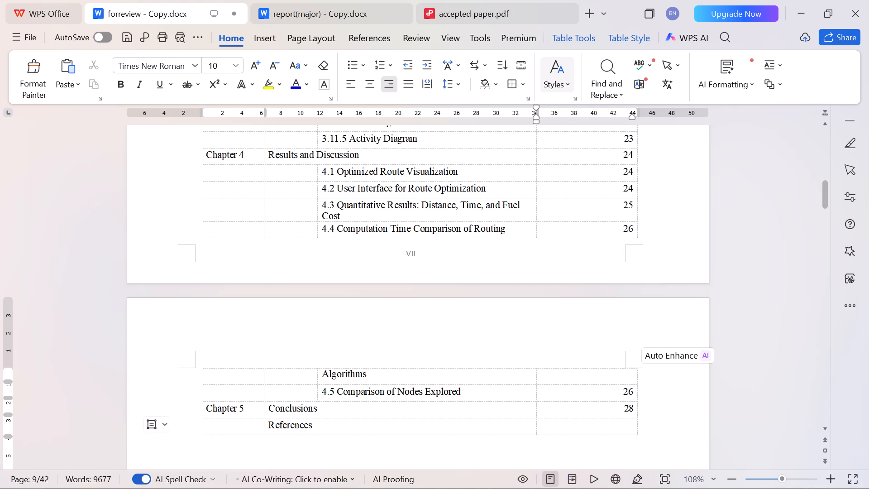
{"action": "type", "text": "29"}
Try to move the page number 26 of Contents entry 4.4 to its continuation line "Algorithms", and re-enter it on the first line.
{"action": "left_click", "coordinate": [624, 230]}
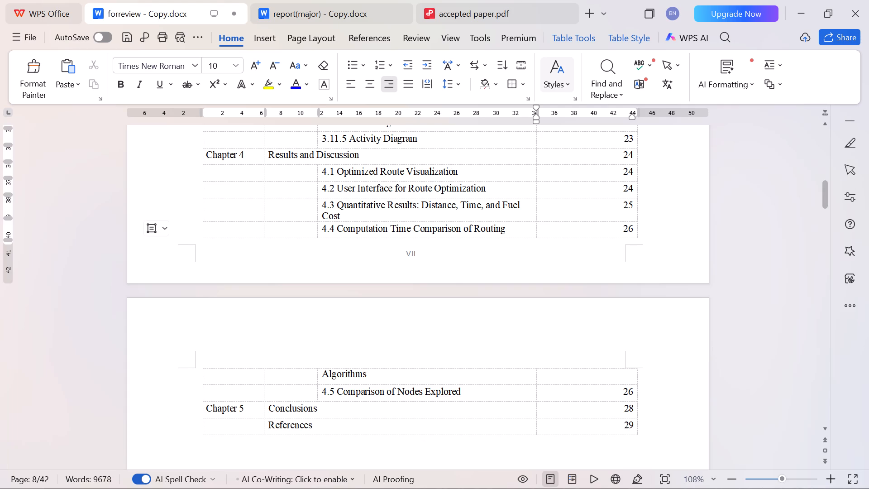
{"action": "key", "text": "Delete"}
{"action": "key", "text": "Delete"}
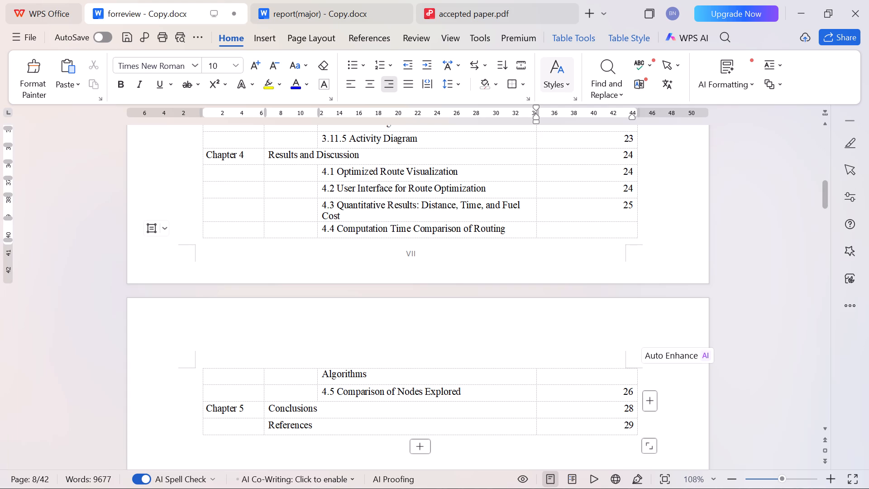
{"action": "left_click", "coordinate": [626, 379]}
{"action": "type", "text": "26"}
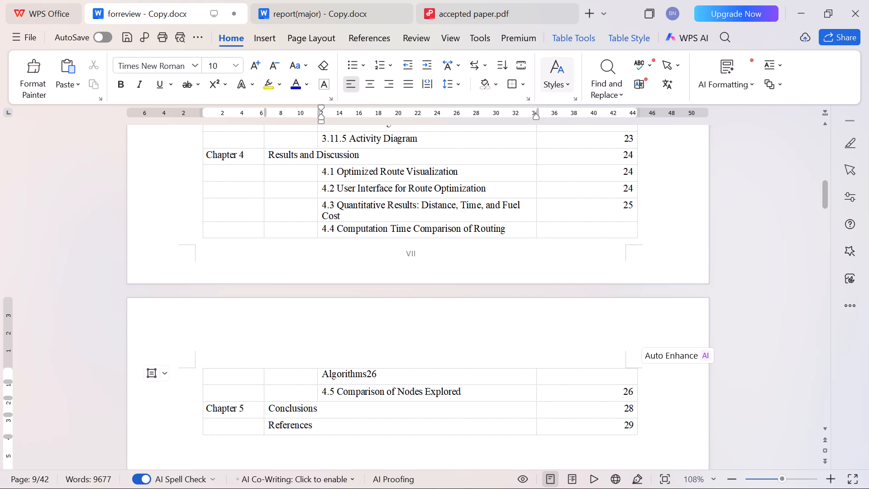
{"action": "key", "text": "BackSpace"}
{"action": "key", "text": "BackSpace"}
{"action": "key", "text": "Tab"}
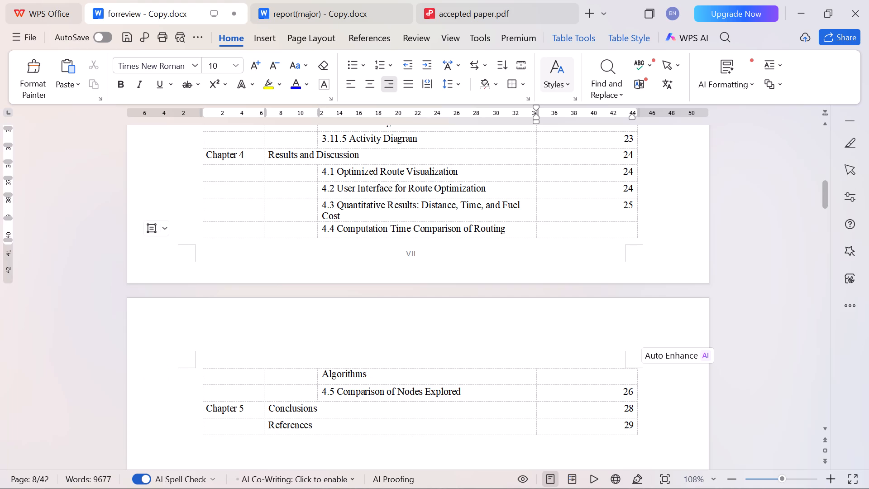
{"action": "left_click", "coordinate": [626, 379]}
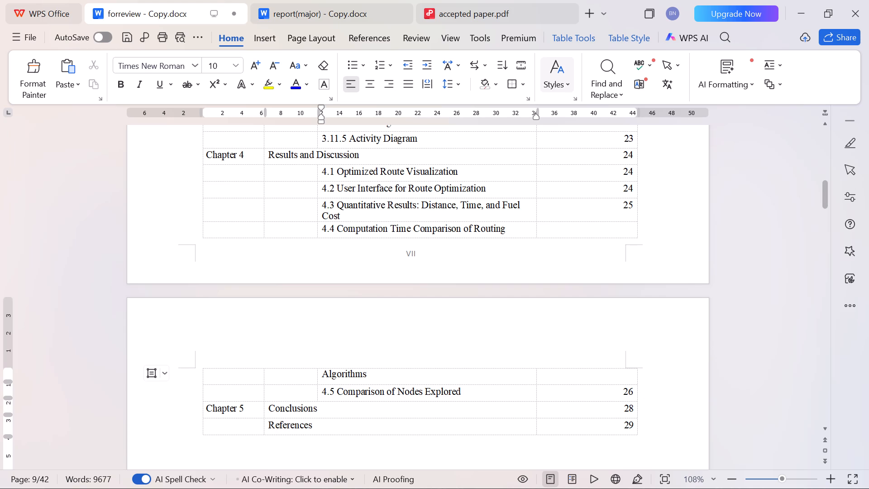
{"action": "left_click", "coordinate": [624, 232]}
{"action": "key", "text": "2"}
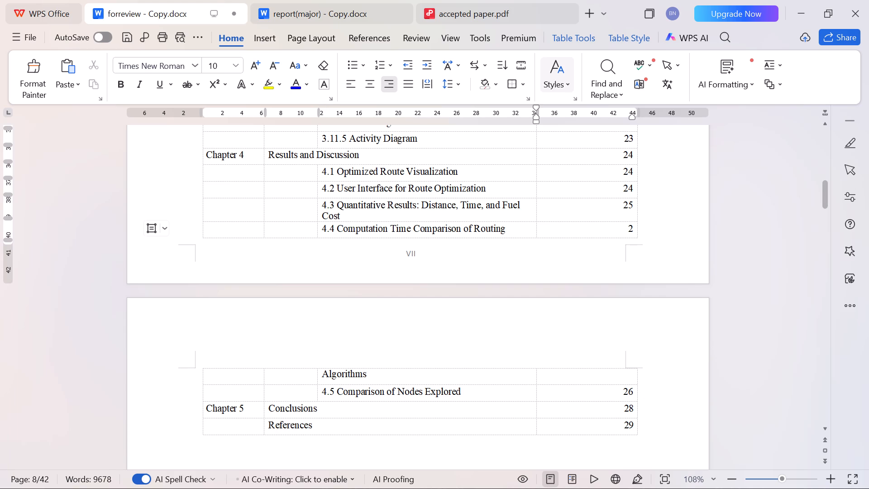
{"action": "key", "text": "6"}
Save the report with the edited Contents table.
{"action": "key", "text": "ctrl+s"}
Look up Table I in the report body, set its page number in the List of Tables to 10, and save.
{"action": "scroll", "coordinate": [620, 254], "scroll_direction": "down", "scroll_amount": 2}
{"action": "scroll", "coordinate": [616, 261], "scroll_direction": "down", "scroll_amount": 20}
{"action": "scroll", "coordinate": [616, 261], "scroll_direction": "down", "scroll_amount": 8}
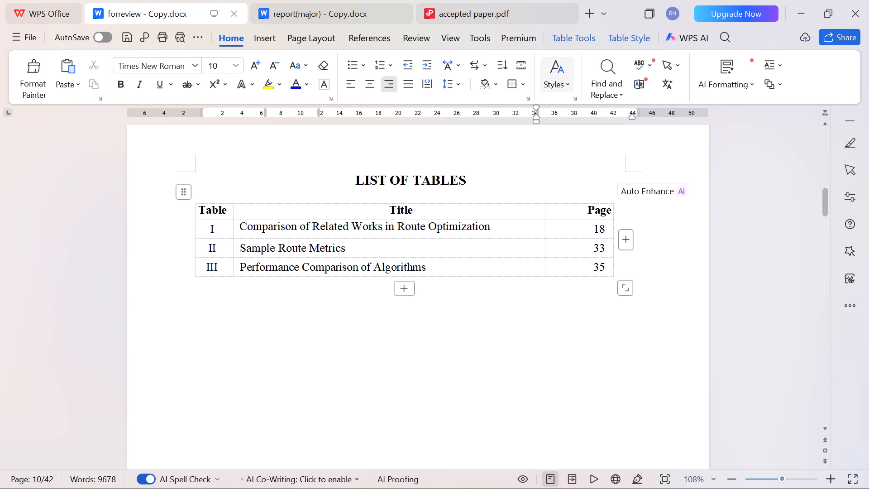
{"action": "scroll", "coordinate": [567, 352], "scroll_direction": "down", "scroll_amount": 15}
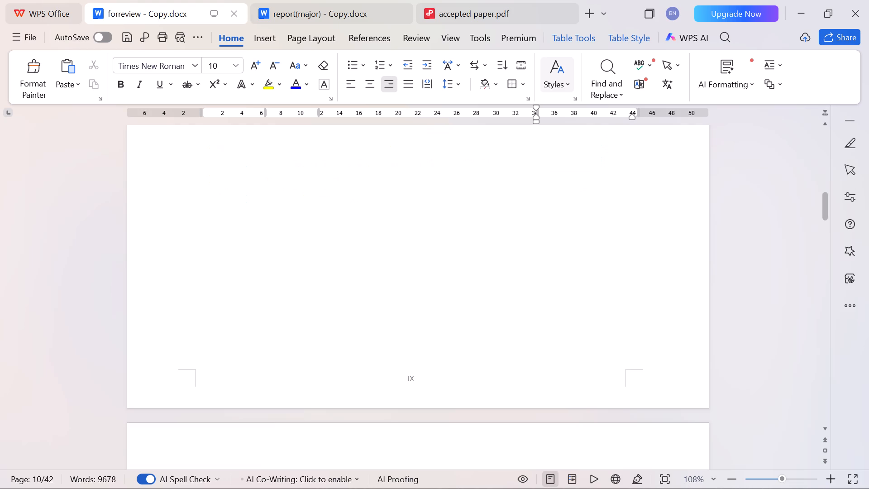
{"action": "scroll", "coordinate": [567, 352], "scroll_direction": "up", "scroll_amount": 17}
{"action": "scroll", "coordinate": [567, 352], "scroll_direction": "down", "scroll_amount": 2}
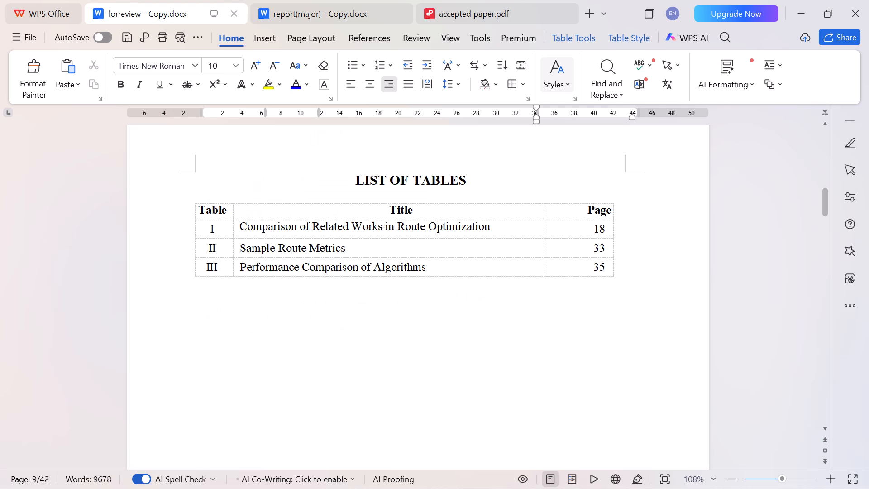
{"action": "left_click", "coordinate": [592, 230]}
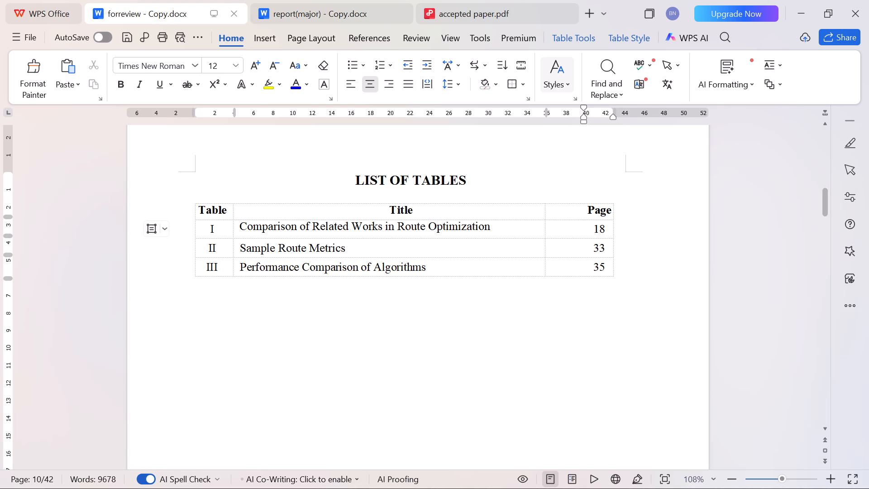
{"action": "left_click_drag", "start_coordinate": [826, 206], "coordinate": [826, 231]}
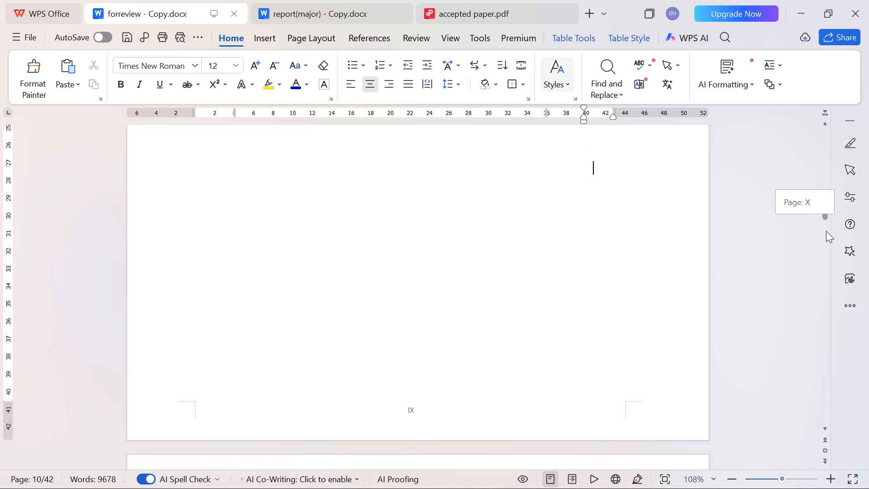
{"action": "left_click_drag", "start_coordinate": [826, 231], "coordinate": [819, 288]}
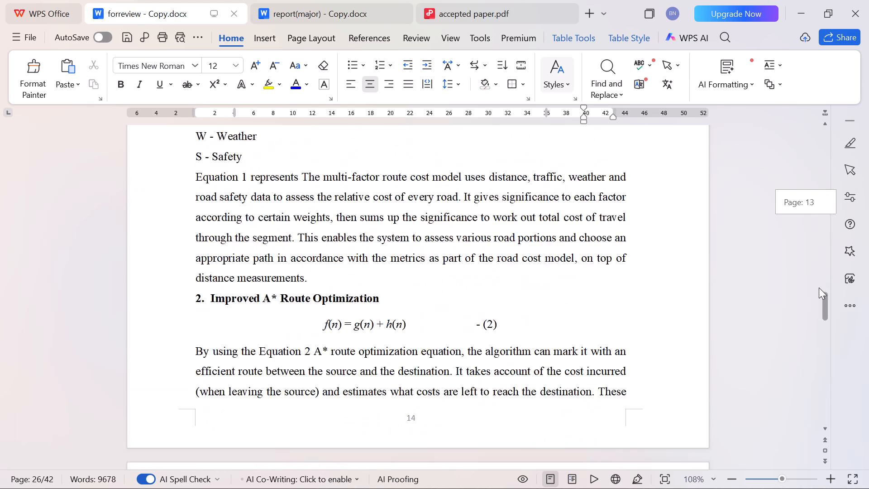
{"action": "left_click_drag", "start_coordinate": [819, 288], "coordinate": [818, 285]}
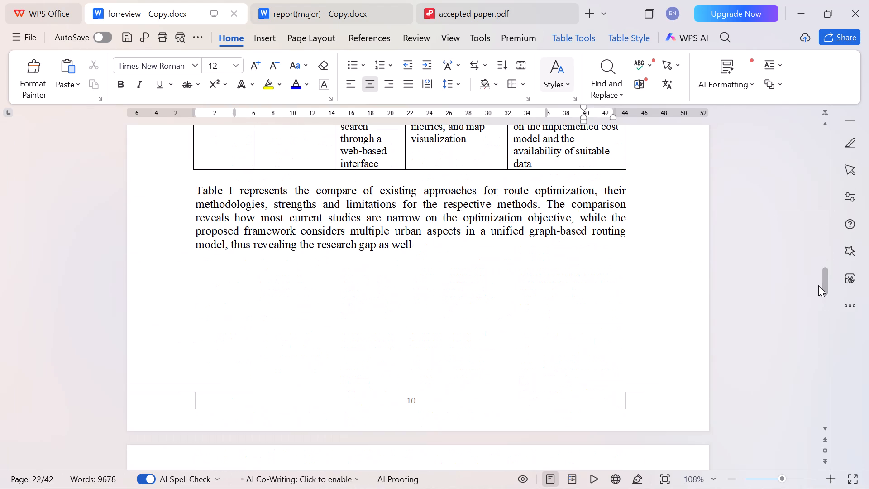
{"action": "left_click_drag", "start_coordinate": [823, 283], "coordinate": [817, 229]}
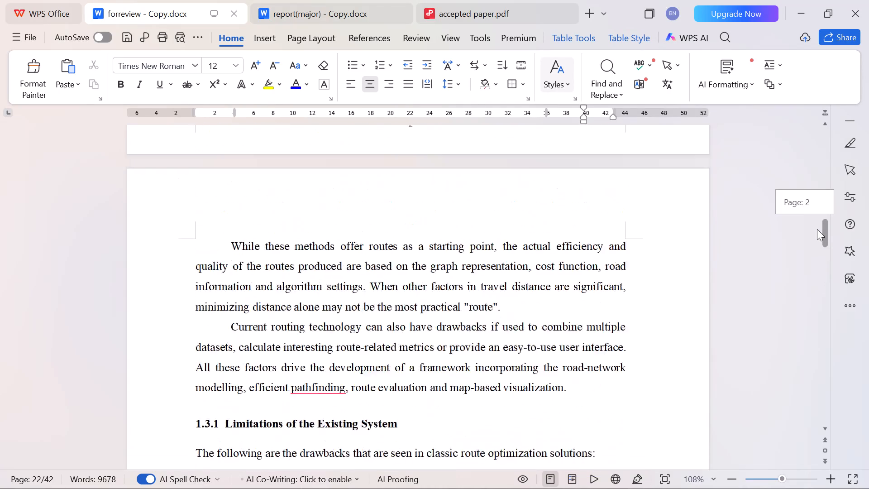
{"action": "left_click_drag", "start_coordinate": [817, 229], "coordinate": [815, 222]}
{"action": "scroll", "coordinate": [604, 327], "scroll_direction": "up", "scroll_amount": 2}
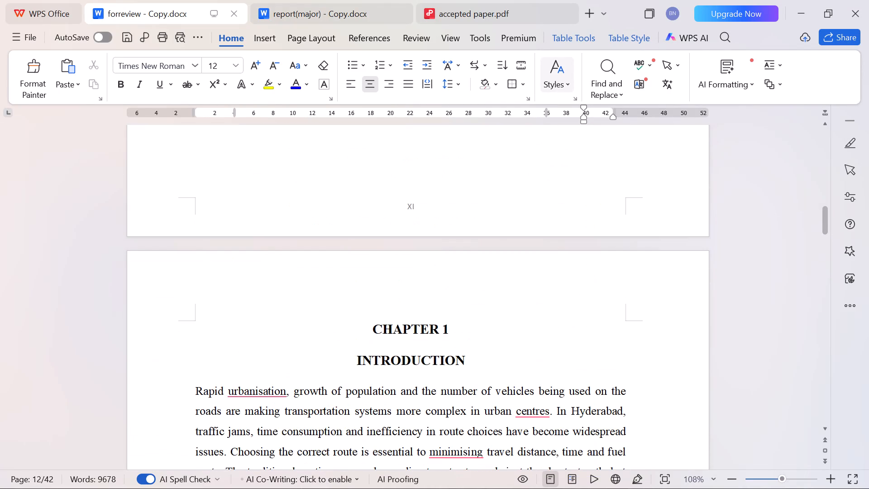
{"action": "scroll", "coordinate": [604, 327], "scroll_direction": "up", "scroll_amount": 10}
{"action": "scroll", "coordinate": [604, 332], "scroll_direction": "up", "scroll_amount": 20}
{"action": "scroll", "coordinate": [604, 332], "scroll_direction": "up", "scroll_amount": 6}
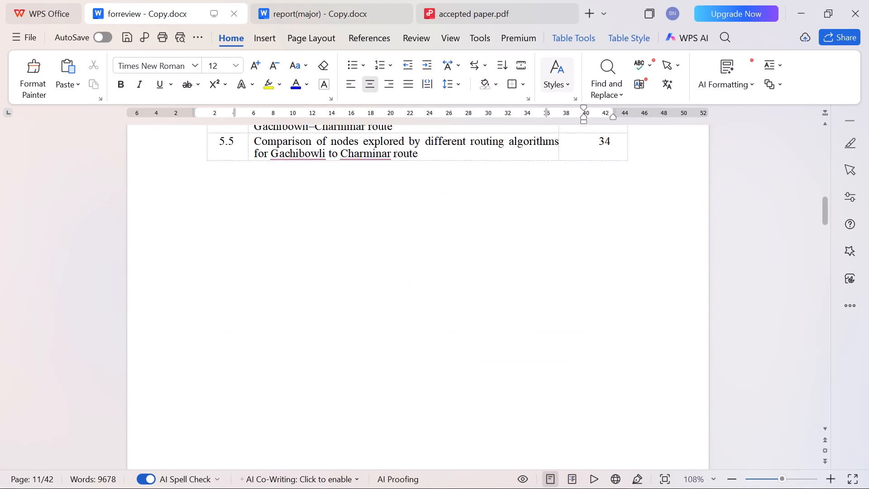
{"action": "scroll", "coordinate": [604, 332], "scroll_direction": "up", "scroll_amount": 4}
{"action": "scroll", "coordinate": [592, 270], "scroll_direction": "up", "scroll_amount": 19}
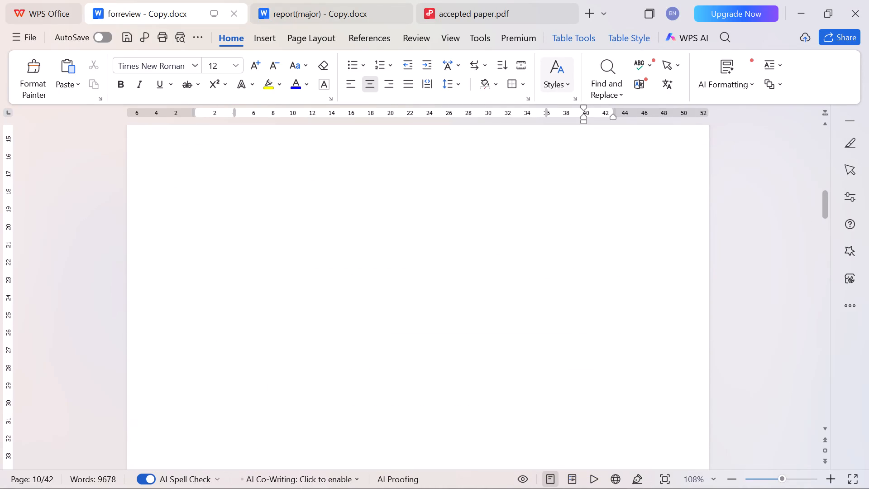
{"action": "scroll", "coordinate": [589, 273], "scroll_direction": "up", "scroll_amount": 11}
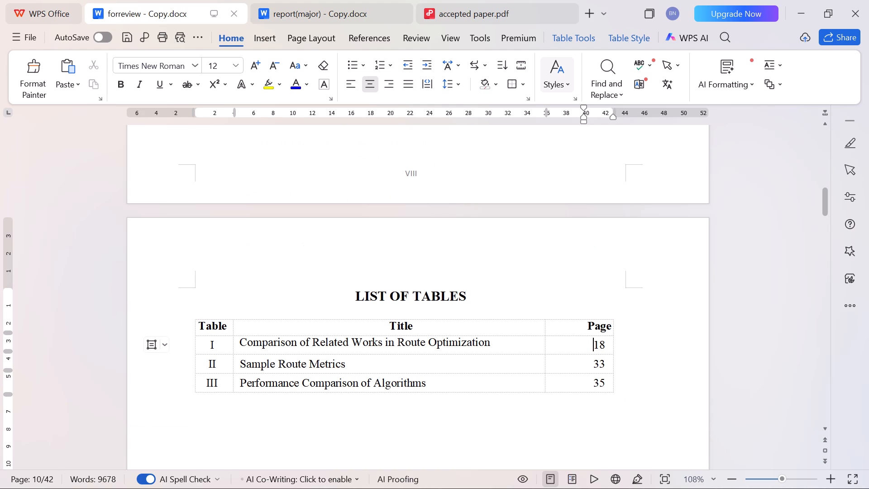
{"action": "key", "text": "Delete"}
{"action": "key", "text": "Delete"}
{"action": "type", "text": "10"}
{"action": "key", "text": "Down"}
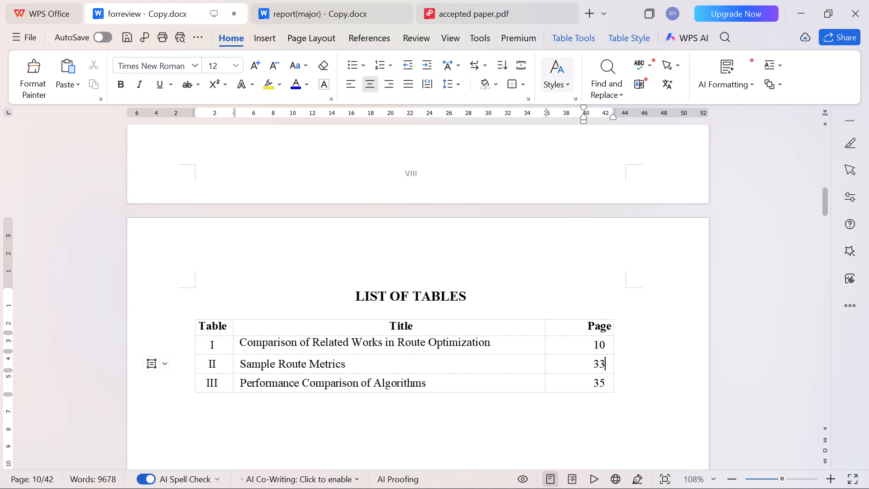
{"action": "key", "text": "ctrl+s"}
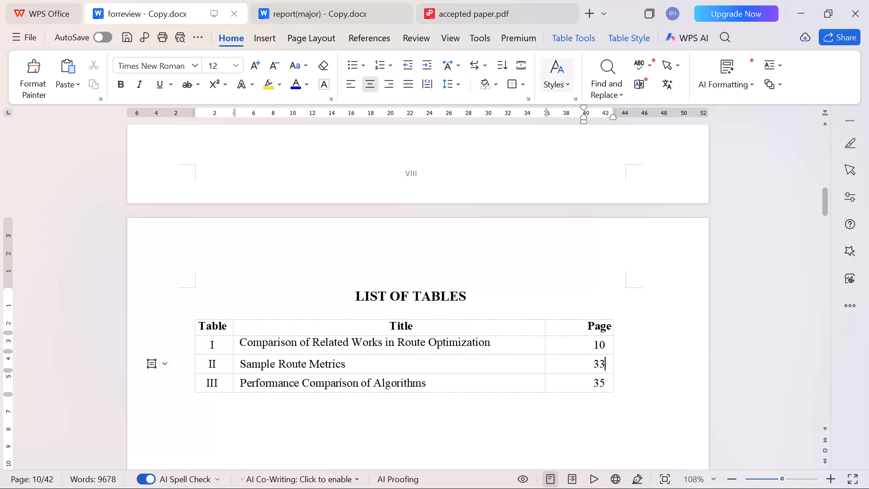
Set the page number of Table II, Sample Route Metrics, in the List of Tables to 25.
{"action": "key", "text": "BackSpace"}
{"action": "key", "text": "BackSpace"}
{"action": "type", "text": "25"}
{"action": "key", "text": "Down"}
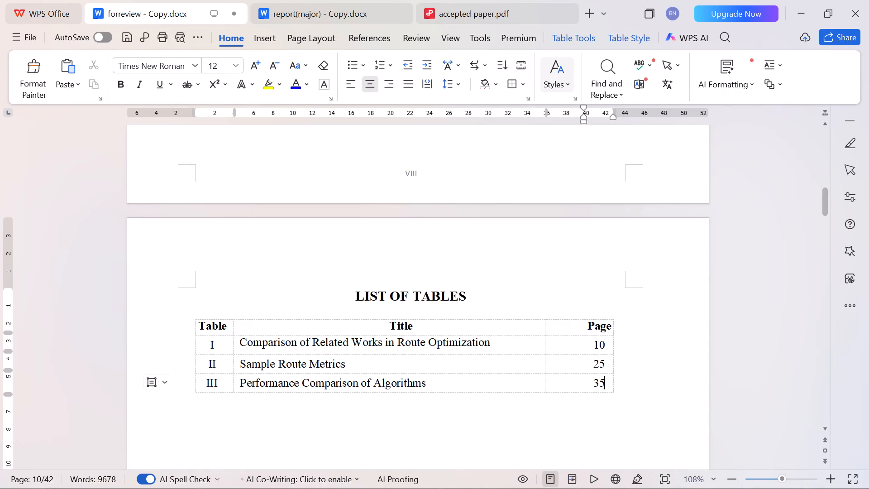
Look up Table III, Performance Comparison of Algorithms, in the body, set its List of Tables page number to 26, and save.
{"action": "key", "text": "BackSpace"}
{"action": "key", "text": "BackSpace"}
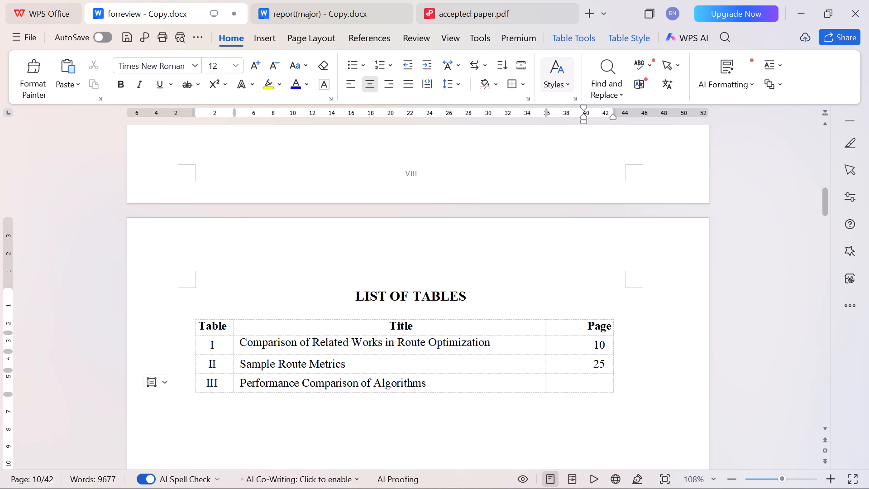
{"action": "left_click_drag", "start_coordinate": [823, 198], "coordinate": [836, 365]}
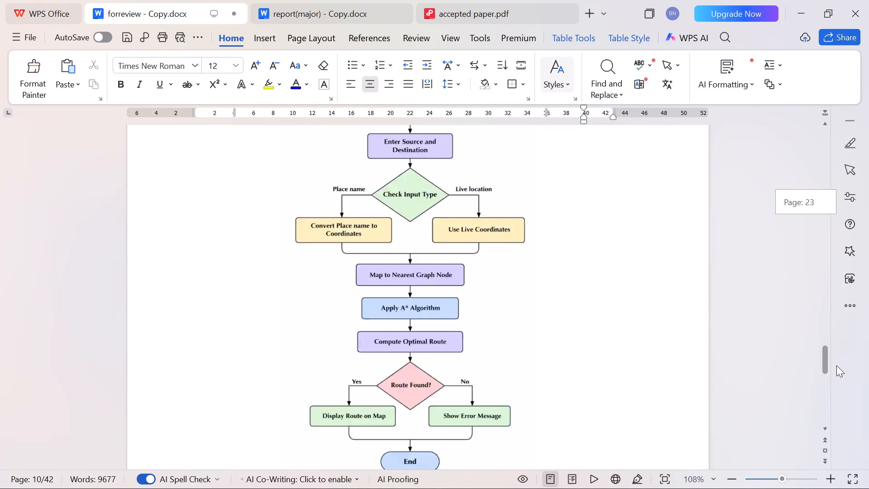
{"action": "left_click_drag", "start_coordinate": [836, 365], "coordinate": [836, 390]}
{"action": "scroll", "coordinate": [687, 369], "scroll_direction": "up", "scroll_amount": 8}
{"action": "scroll", "coordinate": [687, 369], "scroll_direction": "up", "scroll_amount": 15}
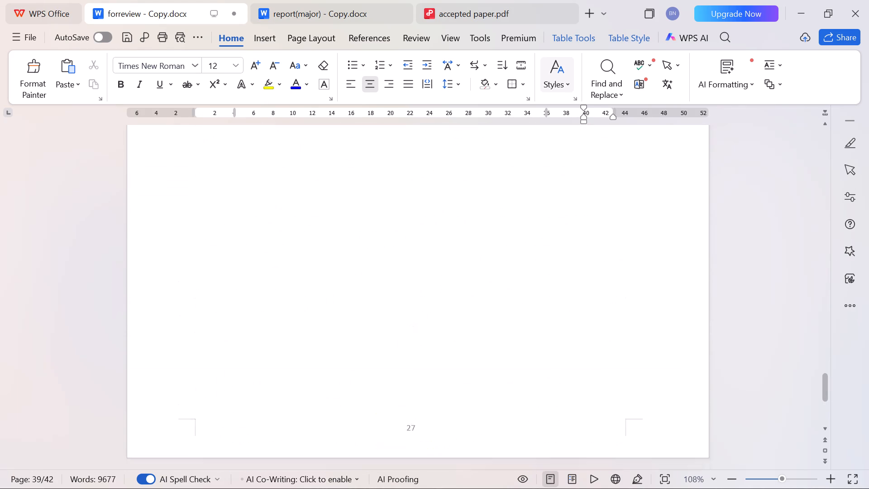
{"action": "scroll", "coordinate": [687, 369], "scroll_direction": "up", "scroll_amount": 20}
{"action": "scroll", "coordinate": [687, 369], "scroll_direction": "up", "scroll_amount": 2}
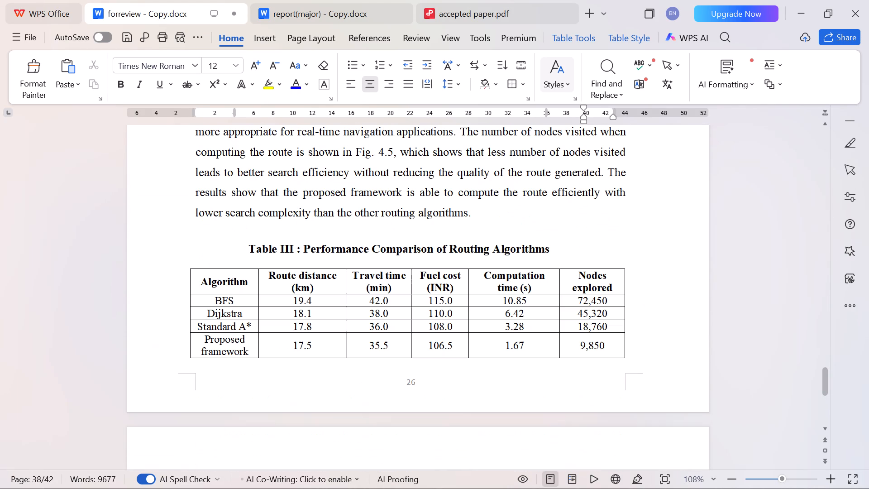
{"action": "scroll", "coordinate": [699, 386], "scroll_direction": "down", "scroll_amount": 20}
{"action": "scroll", "coordinate": [699, 386], "scroll_direction": "down", "scroll_amount": 1}
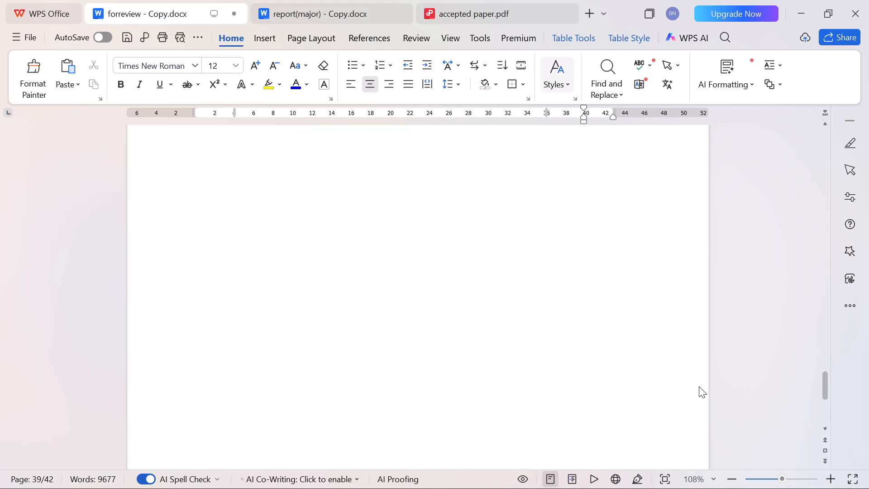
{"action": "scroll", "coordinate": [699, 386], "scroll_direction": "down", "scroll_amount": 8}
{"action": "left_click_drag", "start_coordinate": [824, 385], "coordinate": [824, 383]}
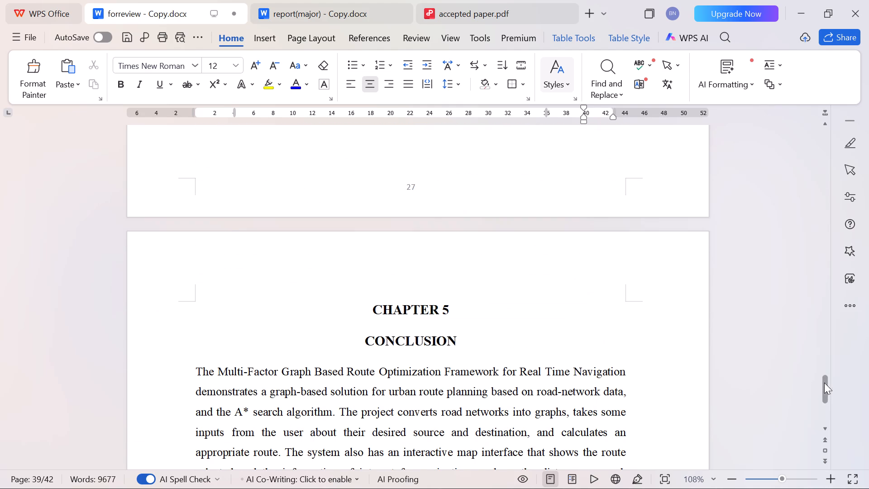
{"action": "left_click_drag", "start_coordinate": [824, 383], "coordinate": [800, 190]}
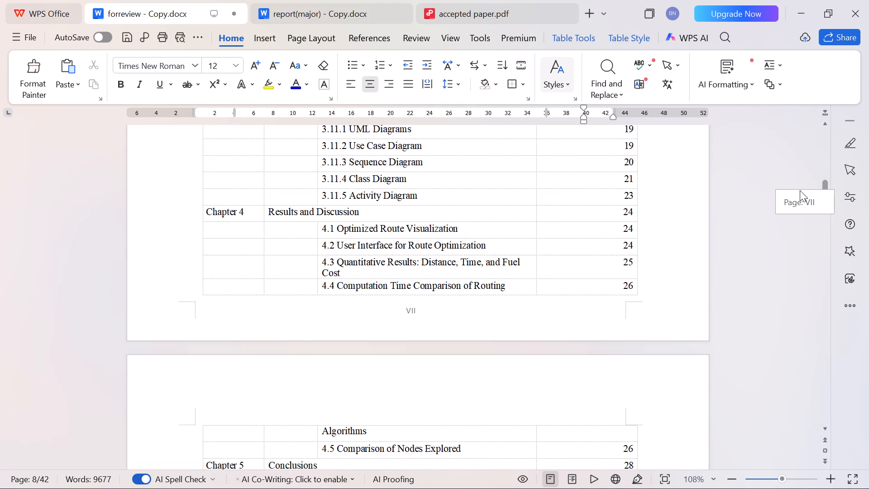
{"action": "left_click_drag", "start_coordinate": [800, 190], "coordinate": [800, 197]}
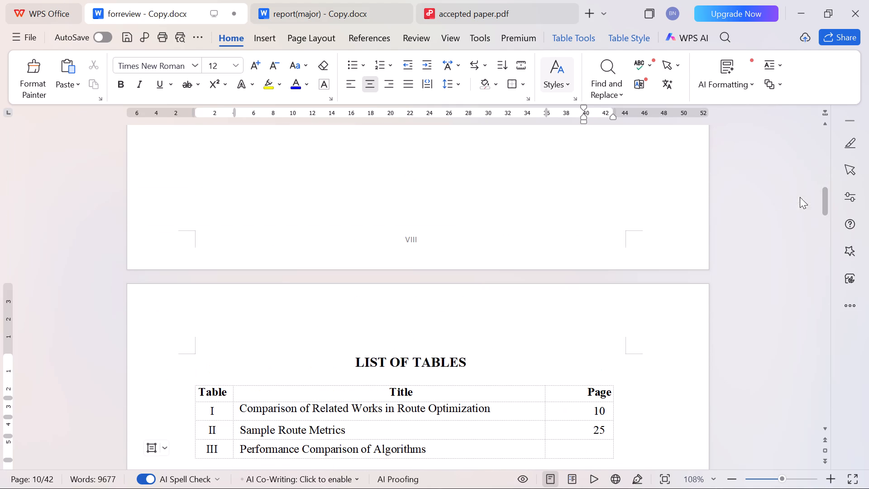
{"action": "type", "text": "26"}
{"action": "key", "text": "ctrl+s"}
Renumber the Methodology, Use Case, Sequence, Class and Activity Diagram entries in the List of Figures as 3.1 to 3.5.
{"action": "scroll", "coordinate": [583, 247], "scroll_direction": "down", "scroll_amount": 18}
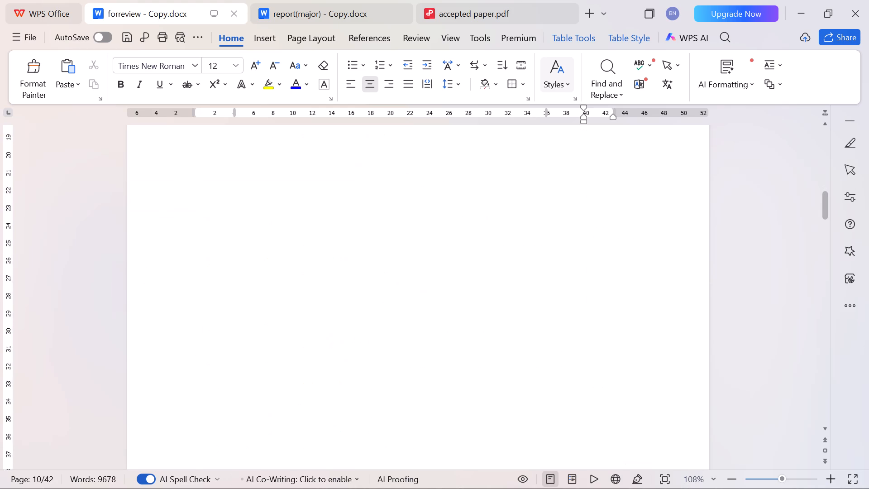
{"action": "scroll", "coordinate": [576, 255], "scroll_direction": "down", "scroll_amount": 12}
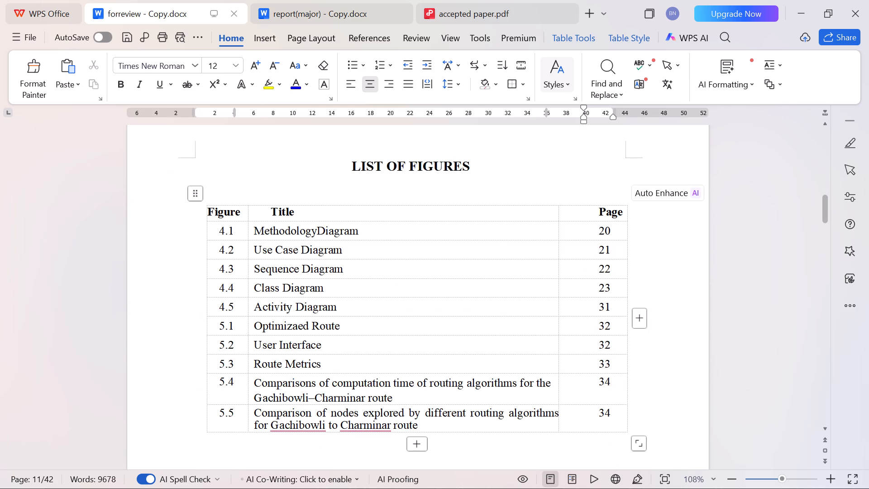
{"action": "left_click", "coordinate": [223, 230]}
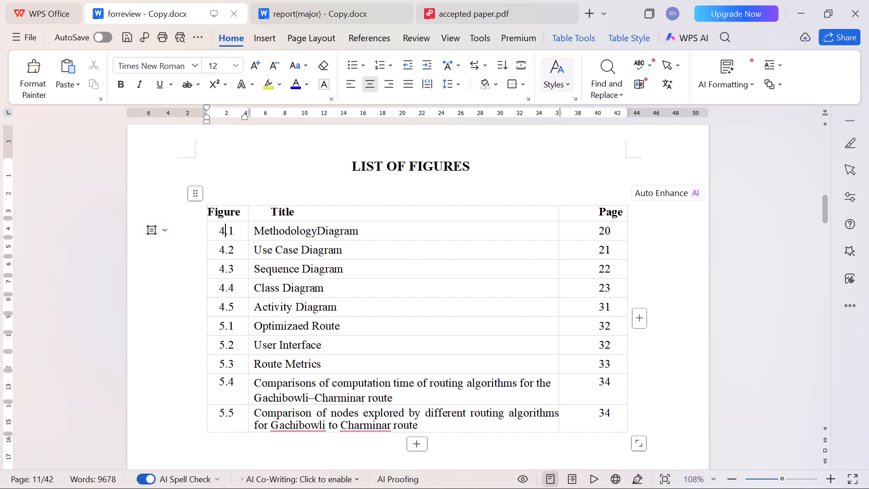
{"action": "key", "text": "BackSpace"}
{"action": "key", "text": "3"}
{"action": "key", "text": "Down"}
{"action": "key", "text": "BackSpace"}
{"action": "key", "text": "3"}
{"action": "key", "text": "Down"}
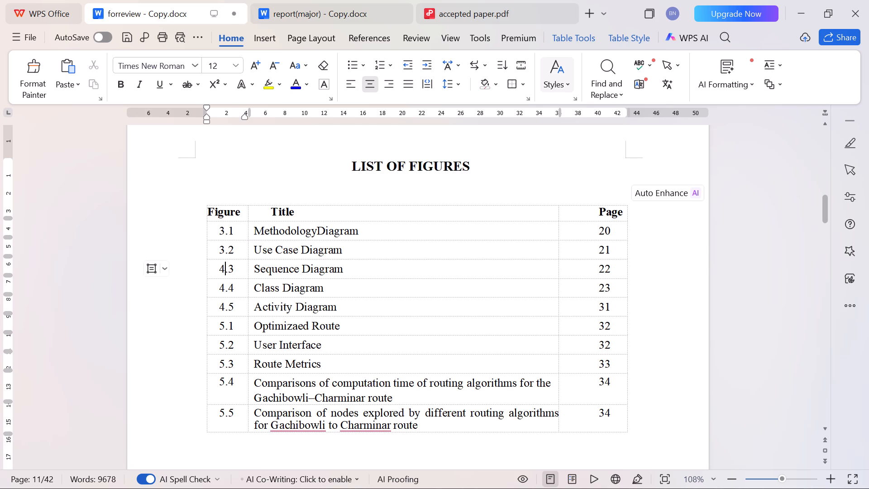
{"action": "key", "text": "BackSpace"}
{"action": "key", "text": "3"}
{"action": "key", "text": "Down"}
{"action": "key", "text": "BackSpace"}
{"action": "key", "text": "3"}
{"action": "key", "text": "Down"}
{"action": "key", "text": "BackSpace"}
{"action": "key", "text": "3"}
Renumber the last five List of Figures entries, from the optimized route to the explored-nodes comparison, as 4.1 to 4.5.
{"action": "key", "text": "Down"}
{"action": "key", "text": "BackSpace"}
{"action": "key", "text": "4"}
{"action": "key", "text": "Down"}
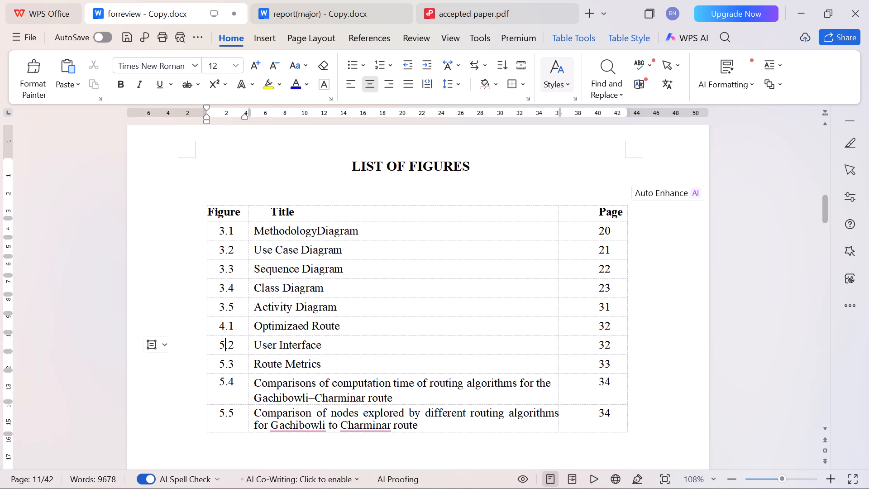
{"action": "key", "text": "BackSpace"}
{"action": "key", "text": "4"}
{"action": "key", "text": "Down"}
{"action": "key", "text": "BackSpace"}
{"action": "key", "text": "5"}
{"action": "key", "text": "Down"}
{"action": "key", "text": "BackSpace"}
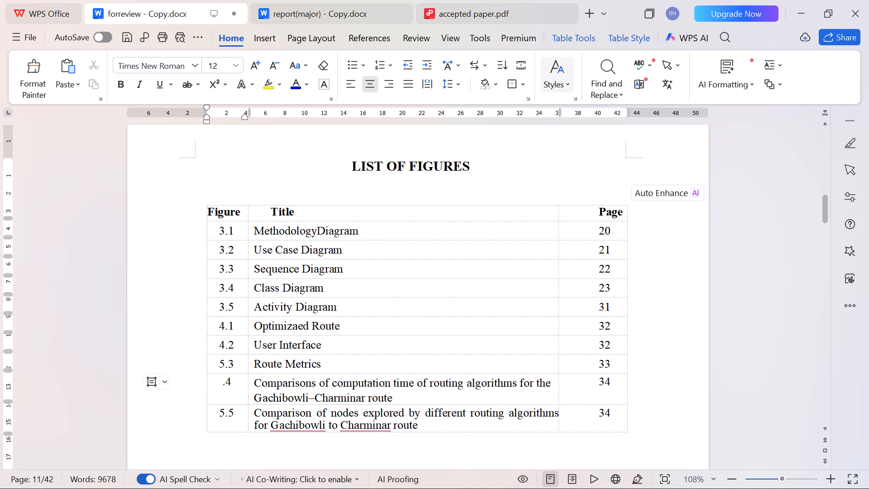
{"action": "key", "text": "Up"}
{"action": "key", "text": "BackSpace"}
{"action": "key", "text": "4"}
{"action": "key", "text": "Down"}
{"action": "key", "text": "Left"}
{"action": "key", "text": "4"}
{"action": "key", "text": "Down"}
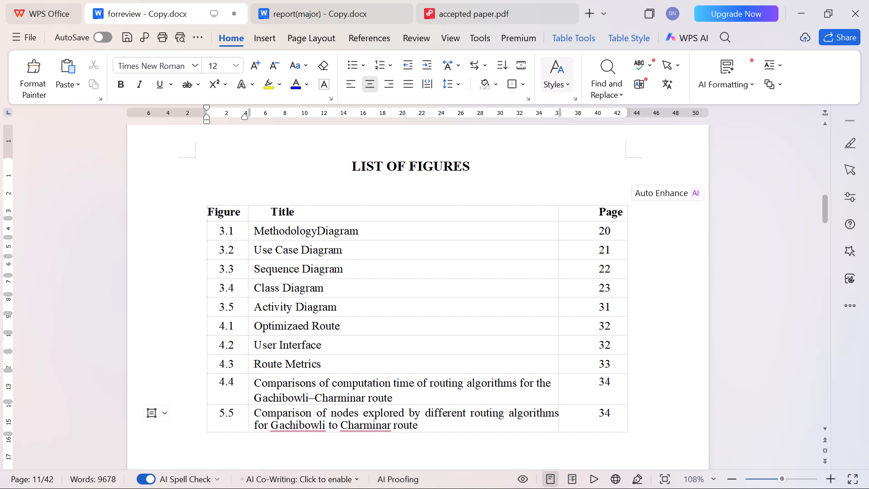
{"action": "key", "text": "BackSpace"}
{"action": "key", "text": "4"}
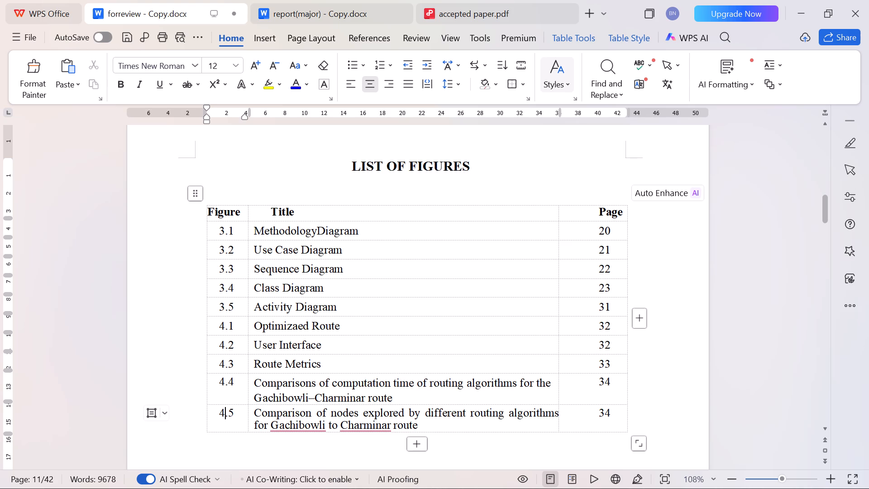
Insert the missing space in the Figure 3.1 title so it reads "Methodology Diagram".
{"action": "left_click", "coordinate": [609, 231]}
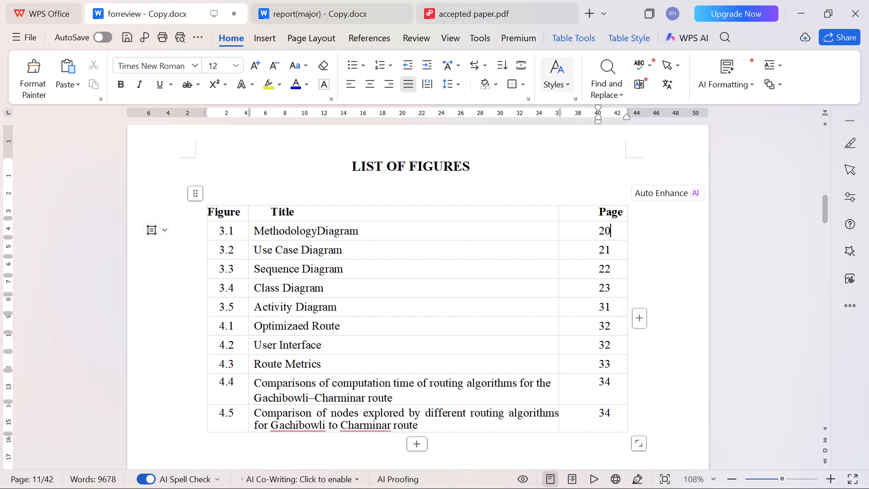
{"action": "left_click", "coordinate": [318, 230]}
{"action": "key", "text": "space"}
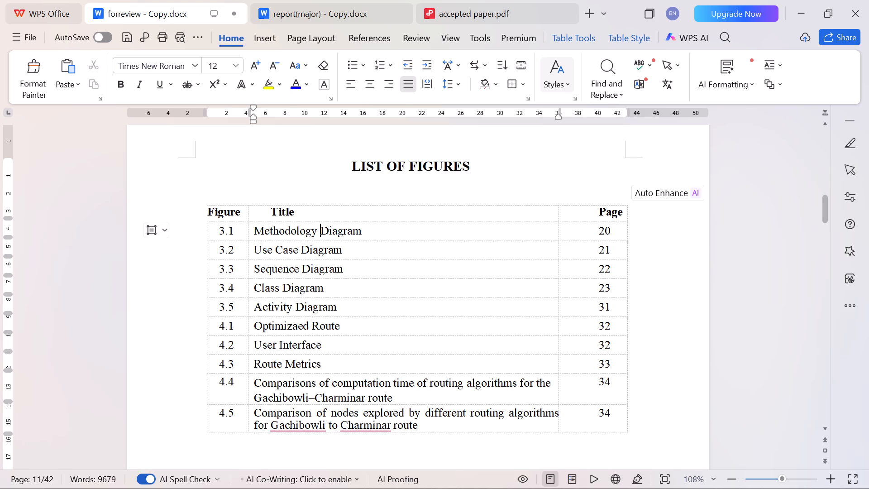
Look up Fig. 3.1 Methodology Diagram in the report body and set its List of Figures page number to 12.
{"action": "left_click", "coordinate": [613, 232]}
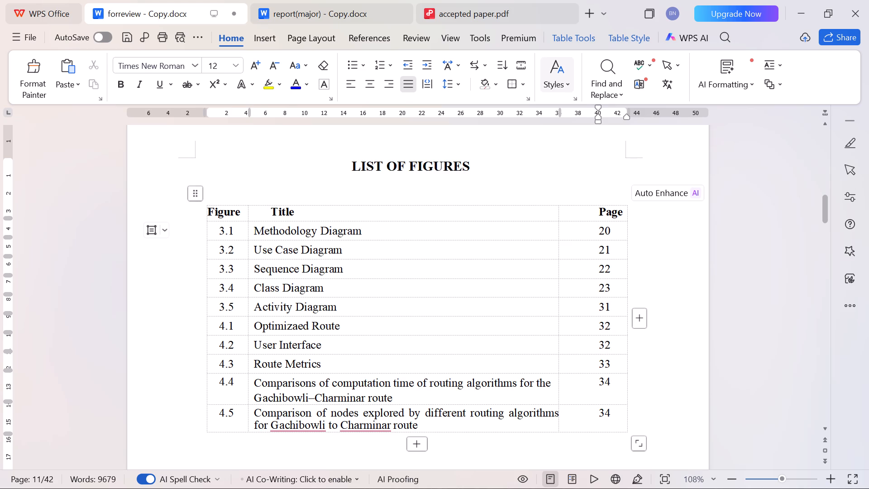
{"action": "left_click_drag", "start_coordinate": [822, 205], "coordinate": [818, 253]}
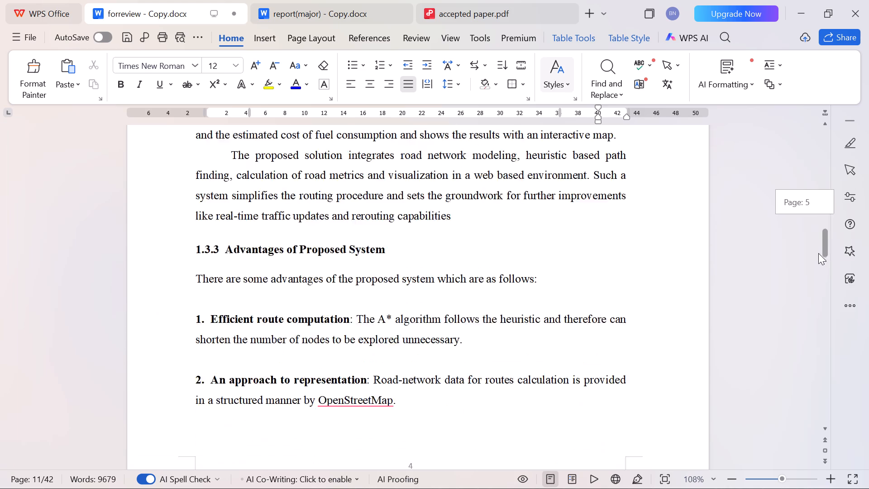
{"action": "left_click_drag", "start_coordinate": [818, 253], "coordinate": [818, 294]}
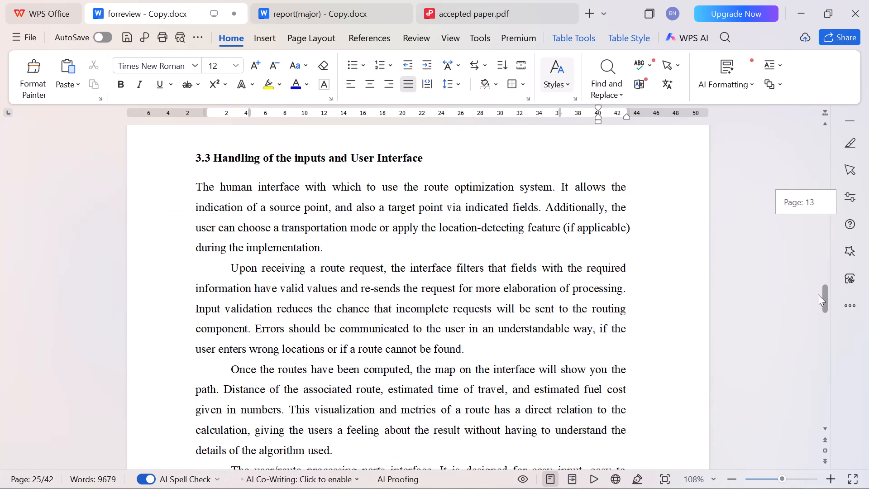
{"action": "left_click_drag", "start_coordinate": [818, 294], "coordinate": [818, 289]}
{"action": "scroll", "coordinate": [692, 300], "scroll_direction": "down", "scroll_amount": 1}
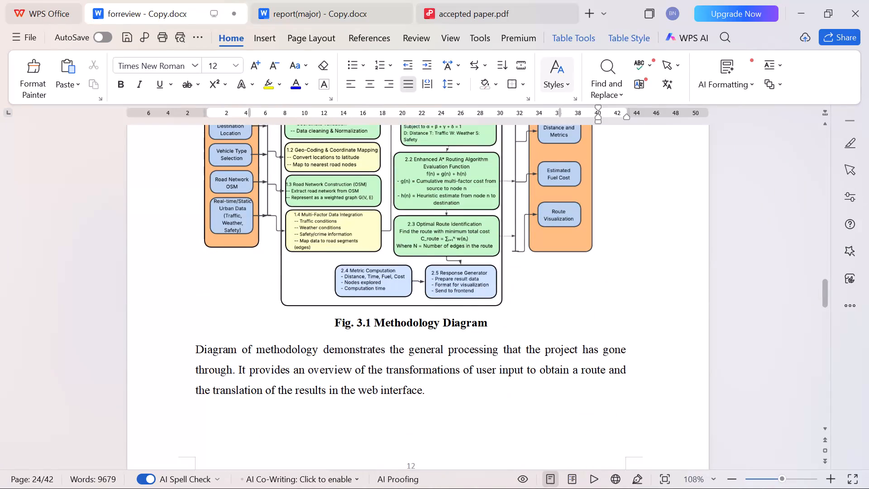
{"action": "scroll", "coordinate": [692, 300], "scroll_direction": "down", "scroll_amount": 1}
{"action": "scroll", "coordinate": [692, 300], "scroll_direction": "up", "scroll_amount": 9}
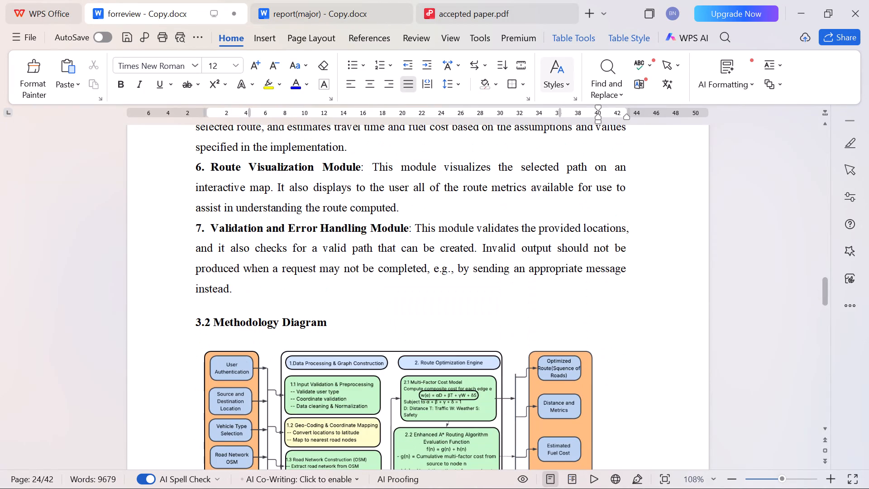
{"action": "left_click_drag", "start_coordinate": [825, 294], "coordinate": [821, 273]}
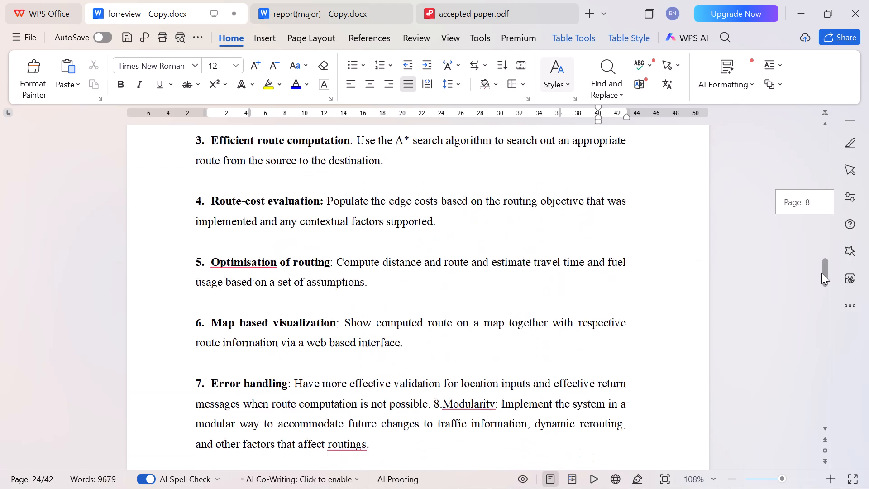
{"action": "left_click_drag", "start_coordinate": [821, 273], "coordinate": [821, 247]}
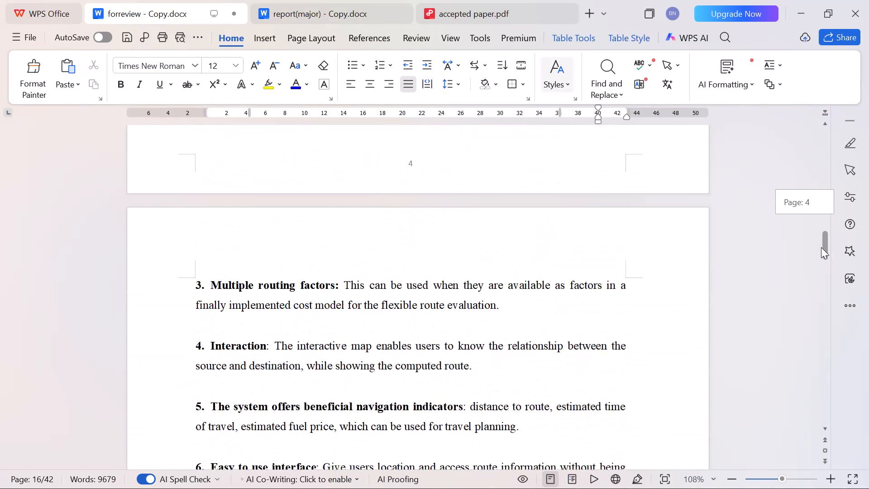
{"action": "left_click_drag", "start_coordinate": [821, 247], "coordinate": [824, 217]}
{"action": "scroll", "coordinate": [609, 328], "scroll_direction": "up", "scroll_amount": 10}
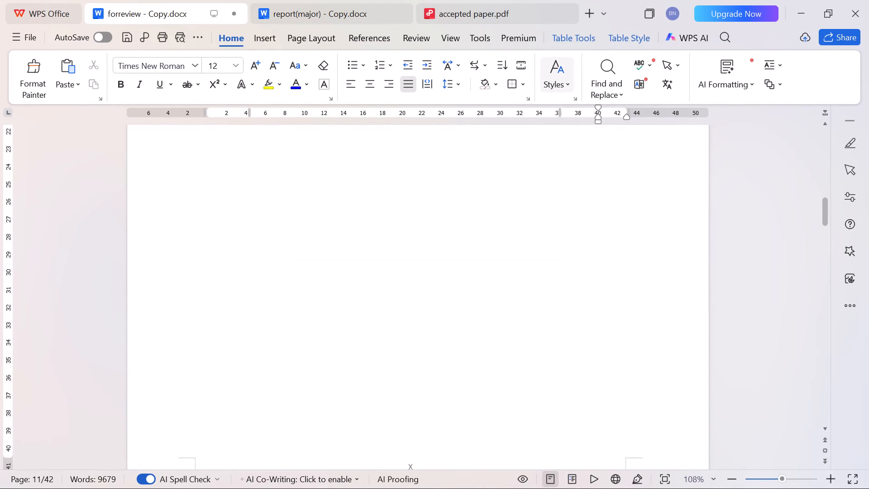
{"action": "scroll", "coordinate": [609, 329], "scroll_direction": "up", "scroll_amount": 10}
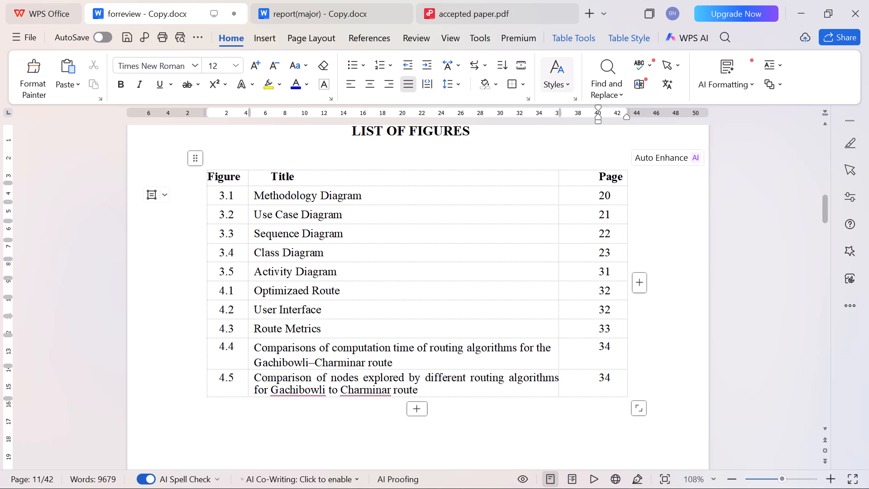
{"action": "key", "text": "BackSpace"}
{"action": "key", "text": "BackSpace"}
{"action": "type", "text": "12"}
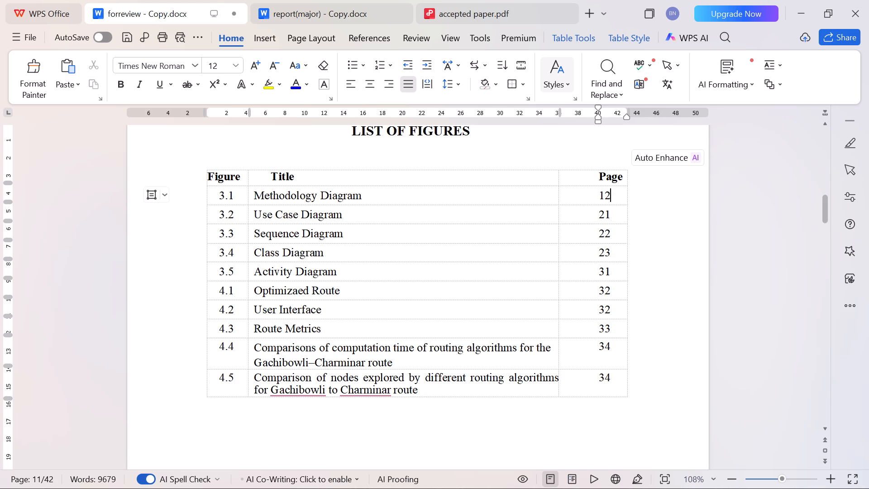
Set the List of Figures page numbers for Figures 3.2, 3.3, 3.4 and 3.5 to 19, 20, 21 and 23.
{"action": "key", "text": "Down"}
{"action": "key", "text": "BackSpace"}
{"action": "key", "text": "BackSpace"}
{"action": "type", "text": "19"}
{"action": "key", "text": "Down"}
{"action": "key", "text": "BackSpace"}
{"action": "key", "text": "0"}
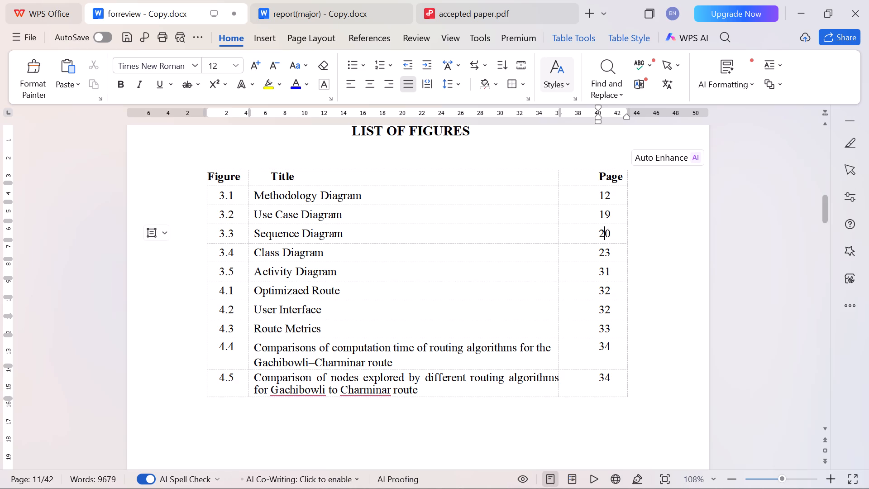
{"action": "key", "text": "Down"}
{"action": "key", "text": "BackSpace"}
{"action": "key", "text": "1"}
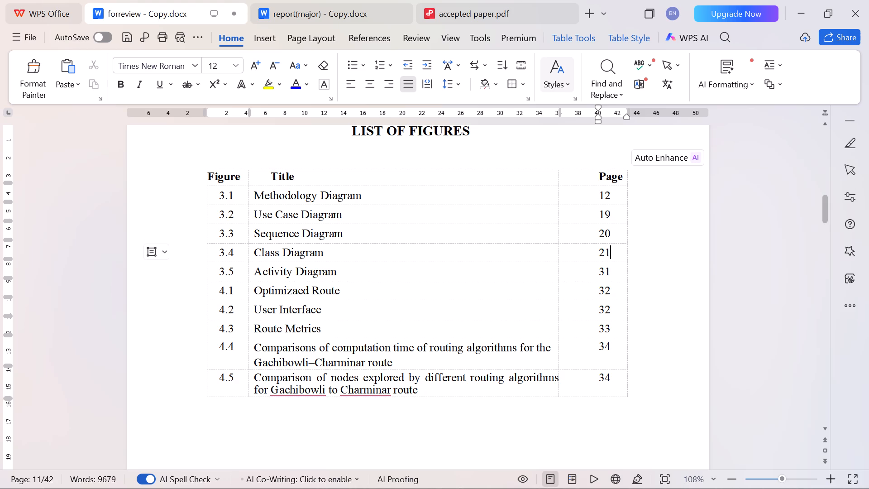
{"action": "key", "text": "Down"}
{"action": "key", "text": "BackSpace"}
{"action": "key", "text": "BackSpace"}
{"action": "type", "text": "23"}
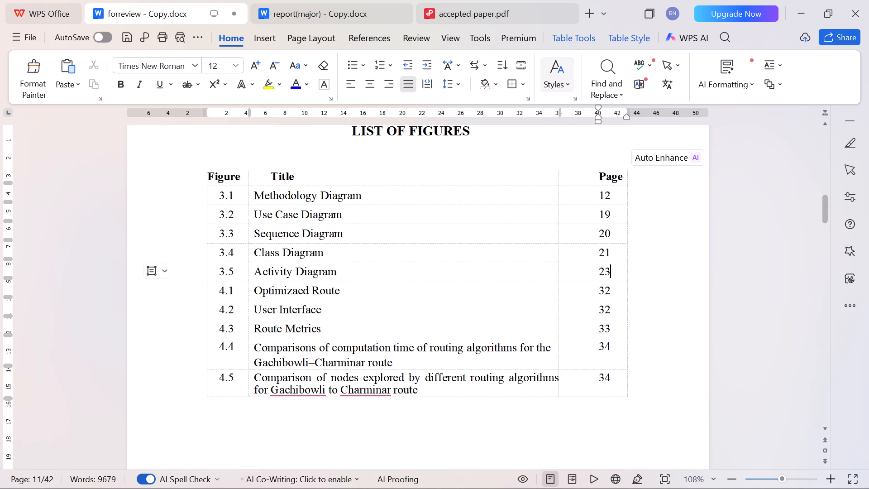
Correct the spelling of the Figure 4.1 title to "Optimized Route".
{"action": "key", "text": "Down"}
{"action": "left_click", "coordinate": [298, 293]}
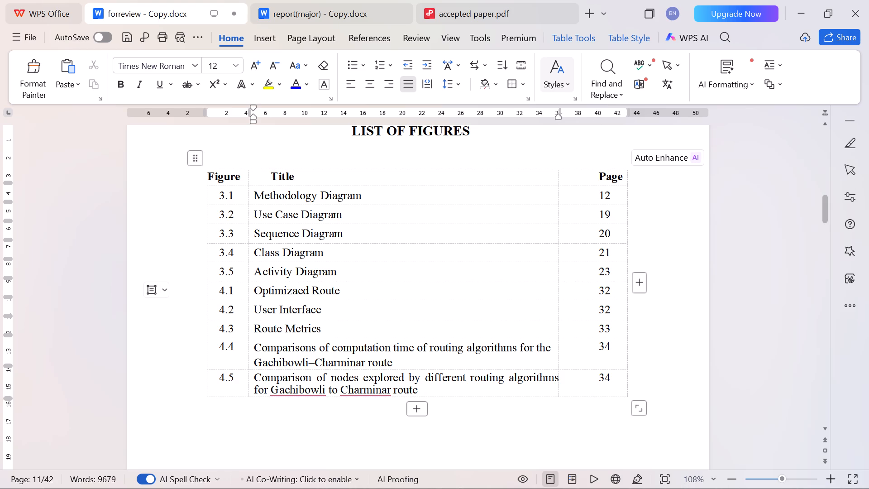
{"action": "key", "text": "BackSpace"}
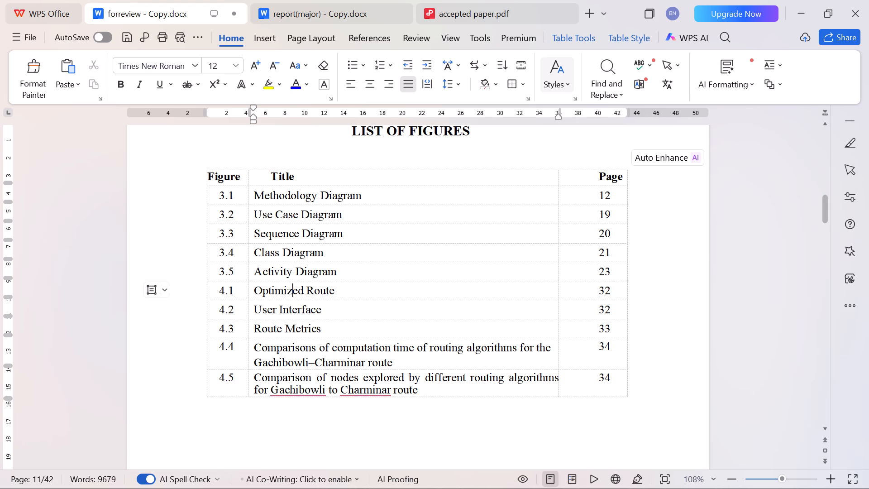
Set the page number of Figure 4.1, Optimized Route, in the List of Figures to 24.
{"action": "left_click", "coordinate": [611, 289]}
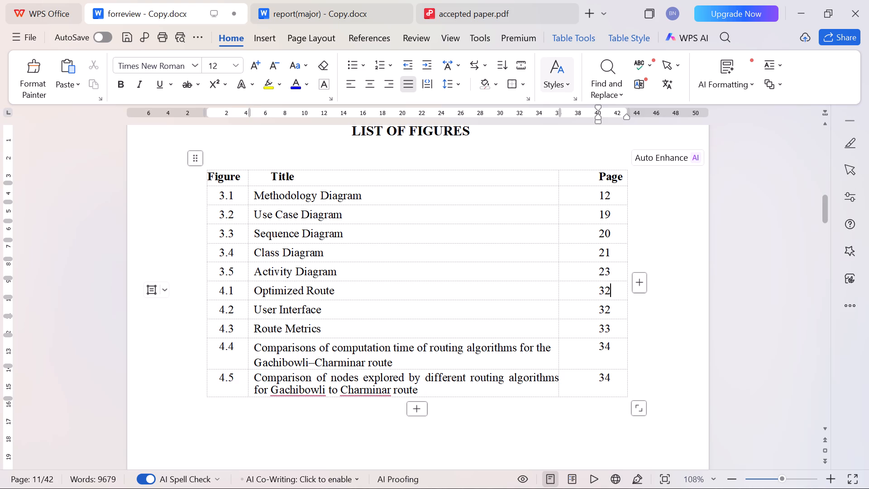
{"action": "key", "text": "BackSpace"}
{"action": "key", "text": "BackSpace"}
{"action": "type", "text": "24"}
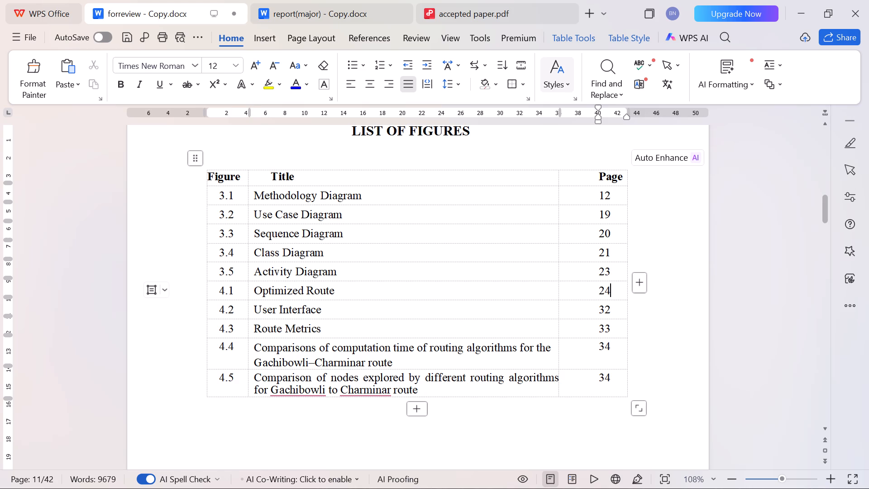
Set the page number of Figure 4.2, User Interface, in the List of Figures to 24.
{"action": "left_click", "coordinate": [610, 310]}
{"action": "key", "text": "BackSpace"}
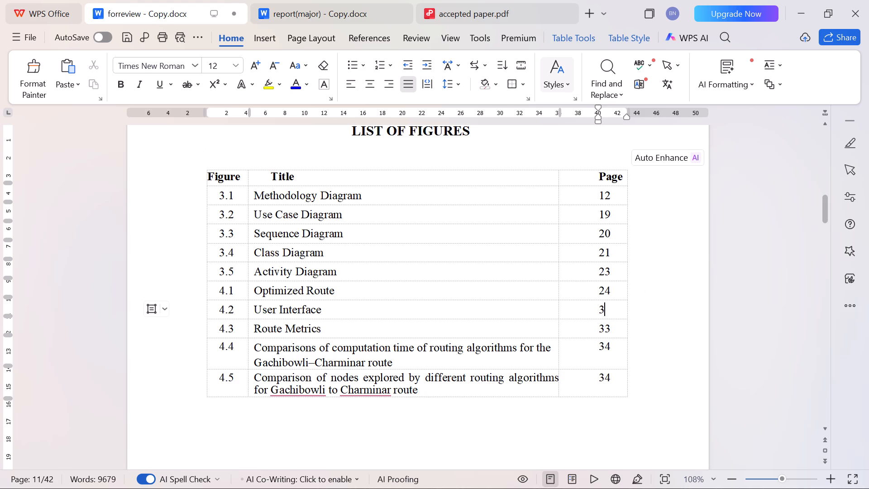
{"action": "key", "text": "BackSpace"}
{"action": "type", "text": "24"}
Extend the Figure 4.2 title in the List of Figures to "User Interface for Route Optimization".
{"action": "left_click", "coordinate": [349, 293]}
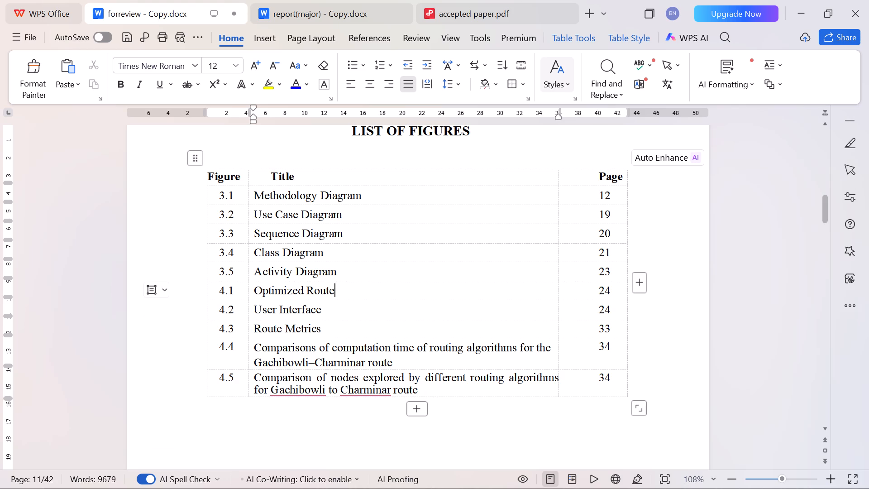
{"action": "key", "text": "space"}
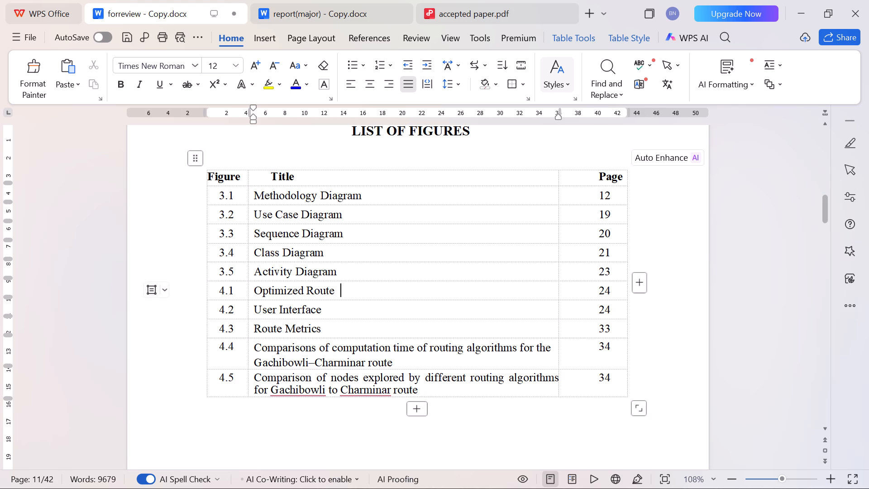
{"action": "left_click", "coordinate": [345, 307]}
{"action": "key", "text": "space"}
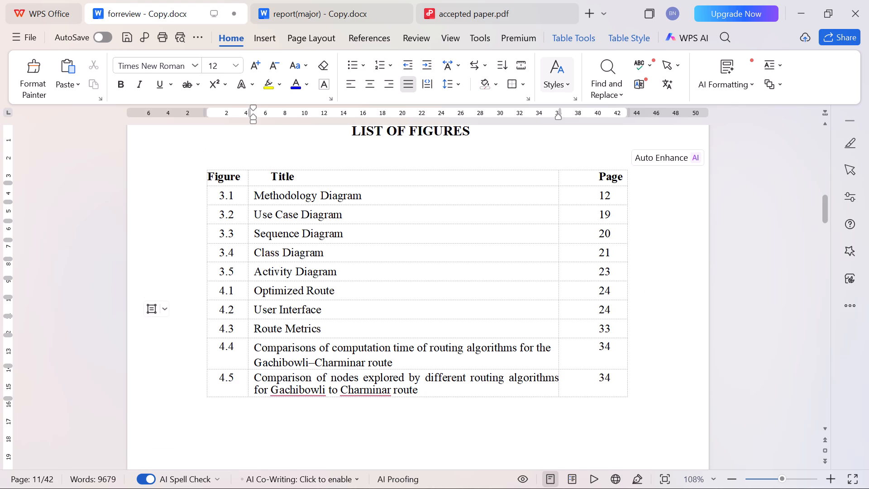
{"action": "type", "text": "for"}
{"action": "key", "text": "space"}
{"action": "type", "text": "Route Optimization"}
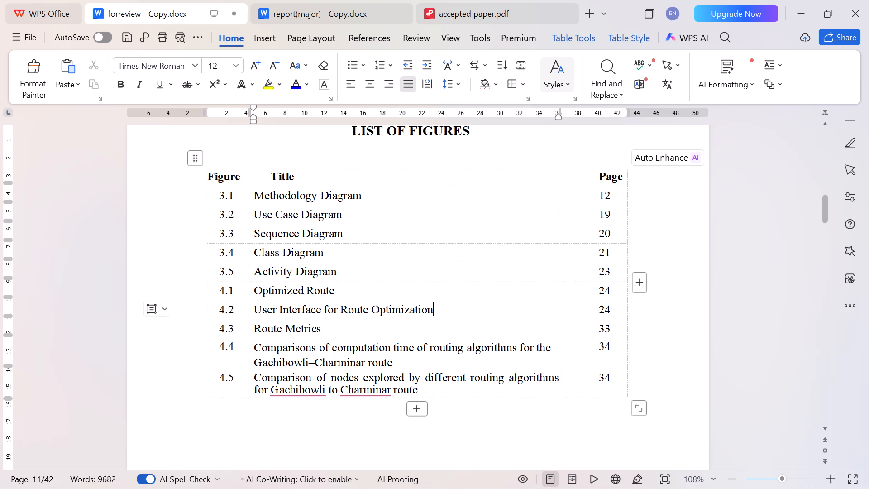
Look up the Fig. 4.3 caption in section 4.3 of the report body for the Route Metrics entry.
{"action": "left_click", "coordinate": [417, 331]}
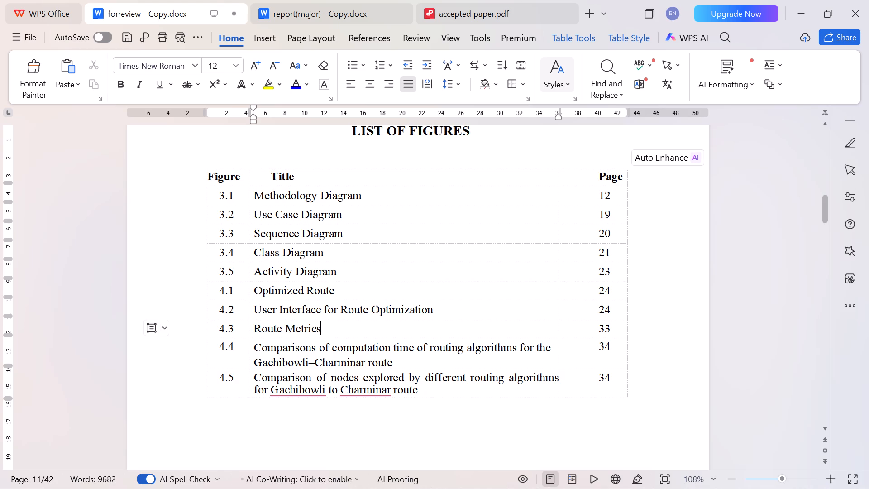
{"action": "key", "text": "space"}
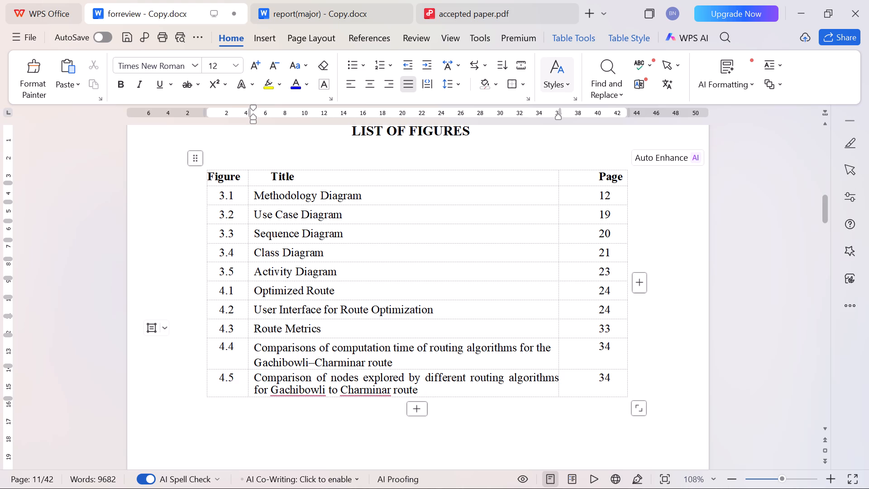
{"action": "left_click_drag", "start_coordinate": [824, 212], "coordinate": [810, 267]}
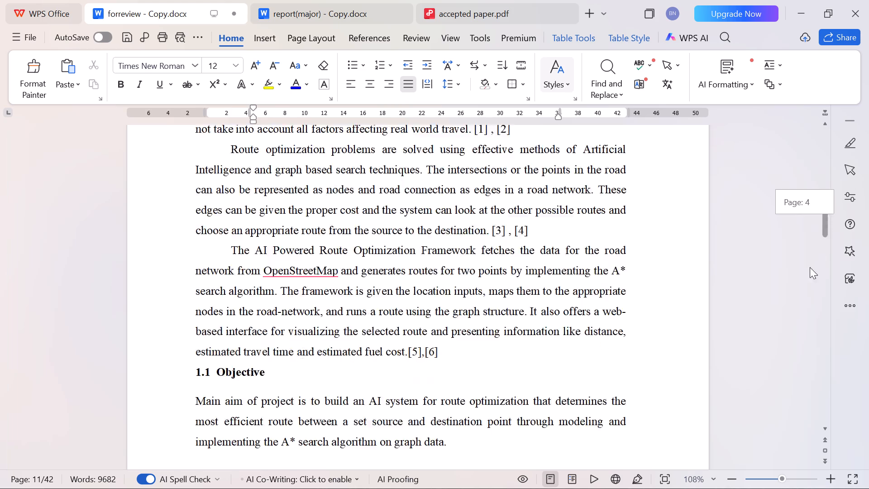
{"action": "left_click_drag", "start_coordinate": [810, 267], "coordinate": [802, 315]}
{"action": "left_click_drag", "start_coordinate": [802, 315], "coordinate": [802, 326]}
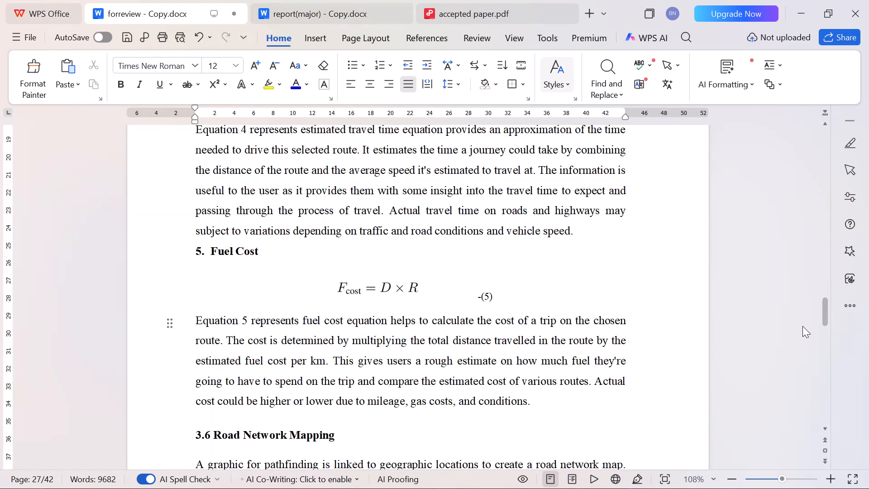
{"action": "left_click_drag", "start_coordinate": [802, 326], "coordinate": [806, 338]}
{"action": "left_click", "coordinate": [654, 376]}
{"action": "left_click_drag", "start_coordinate": [826, 316], "coordinate": [826, 348]}
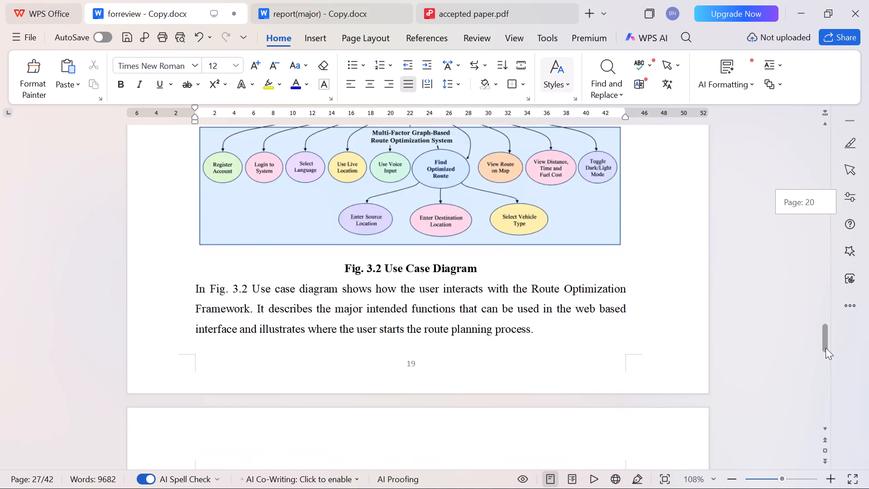
{"action": "left_click_drag", "start_coordinate": [826, 348], "coordinate": [826, 364]}
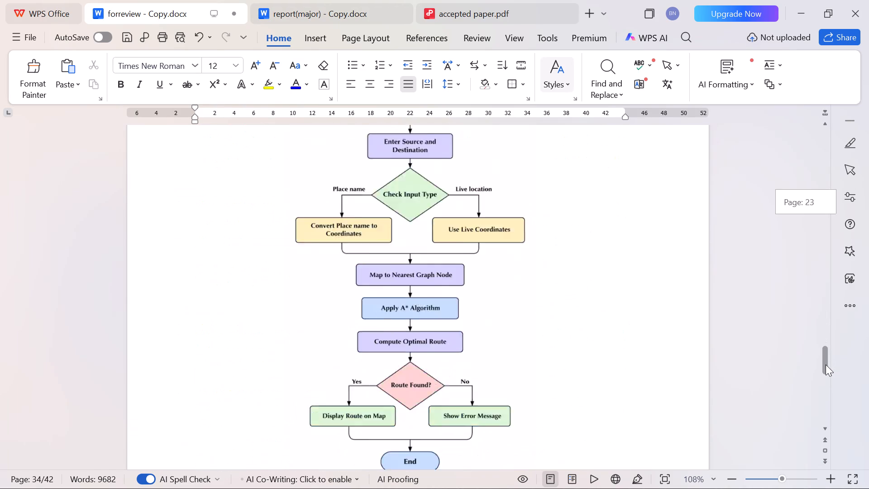
{"action": "left_click_drag", "start_coordinate": [826, 364], "coordinate": [826, 374]}
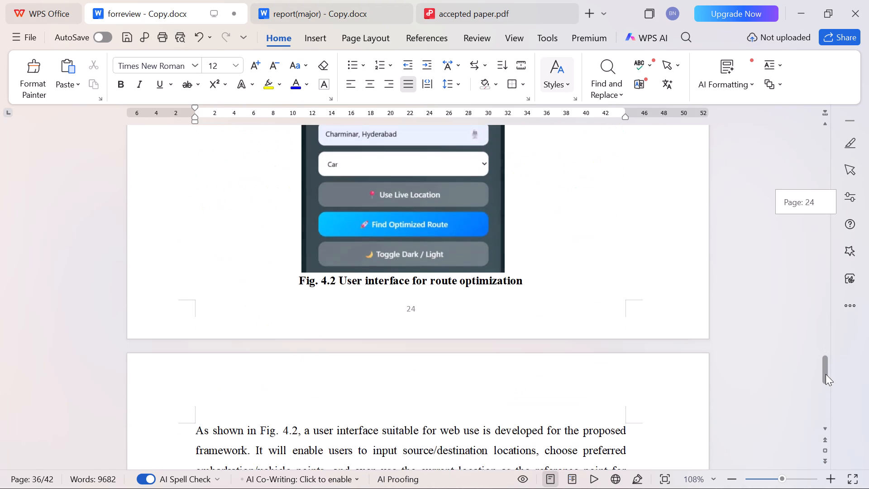
{"action": "left_click_drag", "start_coordinate": [826, 374], "coordinate": [826, 376]}
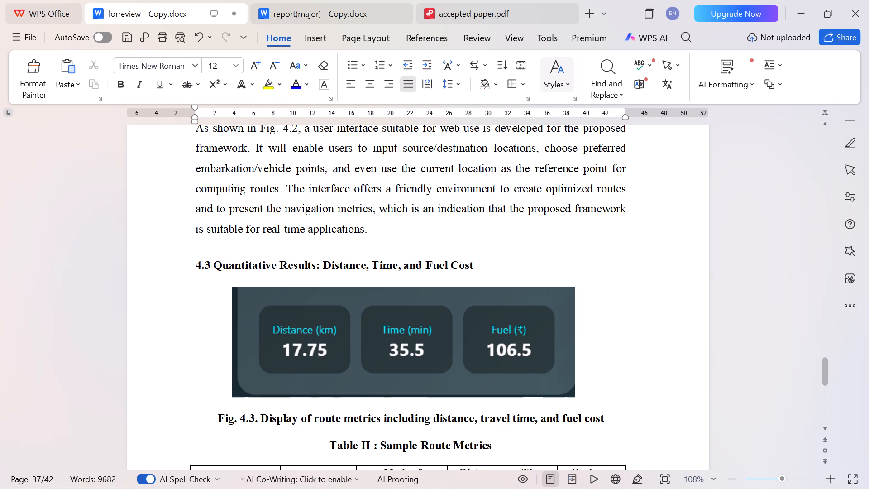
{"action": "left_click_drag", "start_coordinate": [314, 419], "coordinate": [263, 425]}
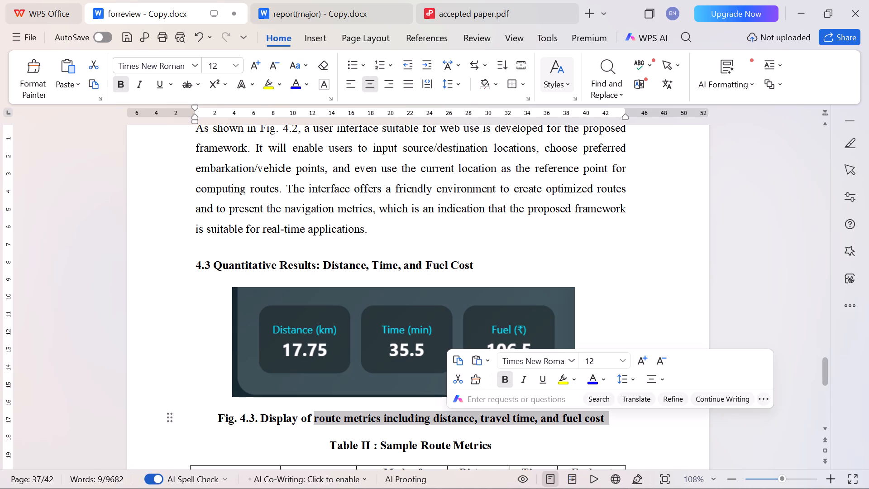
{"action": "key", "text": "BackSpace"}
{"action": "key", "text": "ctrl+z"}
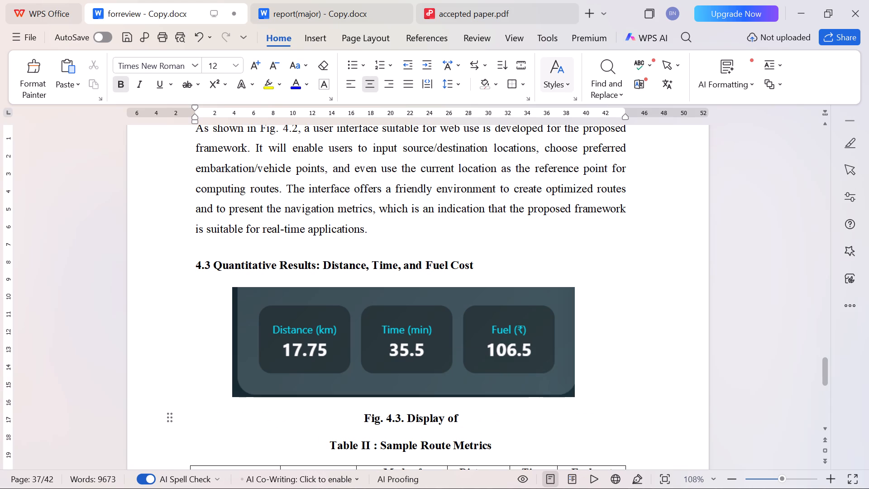
Delete the words "Display of" from the Fig. 4.3 caption in the report body.
{"action": "left_click", "coordinate": [314, 424]}
{"action": "left_click_drag", "start_coordinate": [313, 417], "coordinate": [260, 420]}
{"action": "key", "text": "BackSpace"}
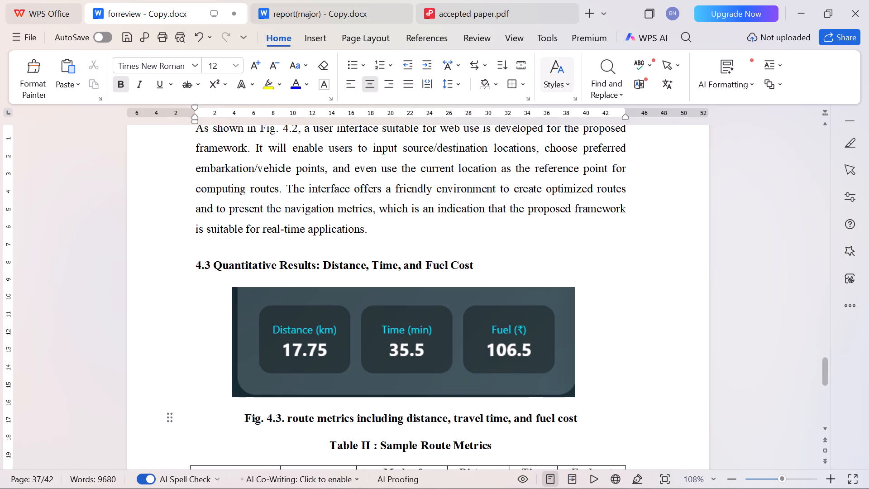
Copy "including distance, travel time, and fuel cost" from the Fig. 4.3 caption onto the Route Metrics title in the List of Figures, without bold.
{"action": "left_click_drag", "start_coordinate": [357, 419], "coordinate": [578, 417]}
{"action": "key", "text": "ctrl+c"}
{"action": "left_click", "coordinate": [595, 415]}
{"action": "left_click_drag", "start_coordinate": [822, 373], "coordinate": [807, 248]}
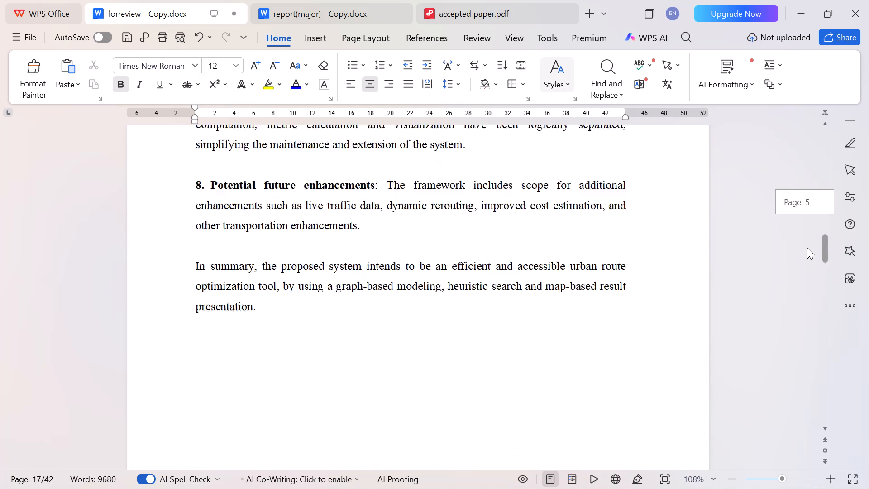
{"action": "left_click_drag", "start_coordinate": [807, 248], "coordinate": [819, 221]}
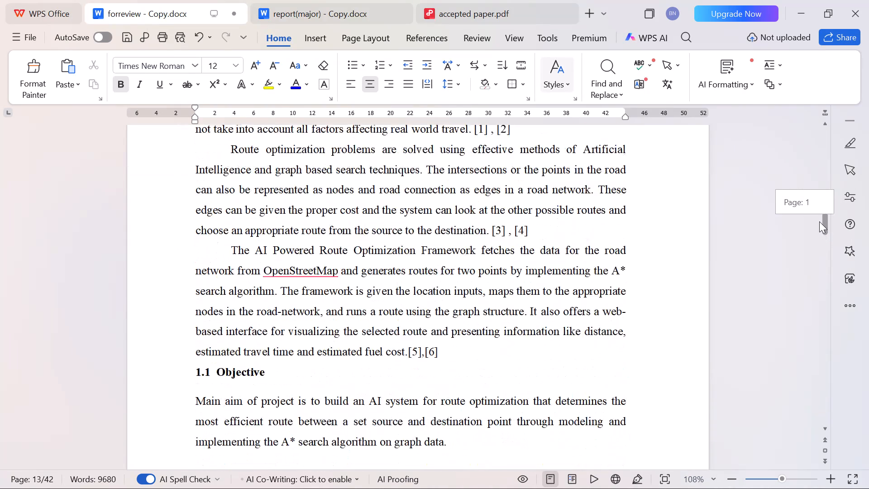
{"action": "left_click_drag", "start_coordinate": [819, 221], "coordinate": [823, 221]}
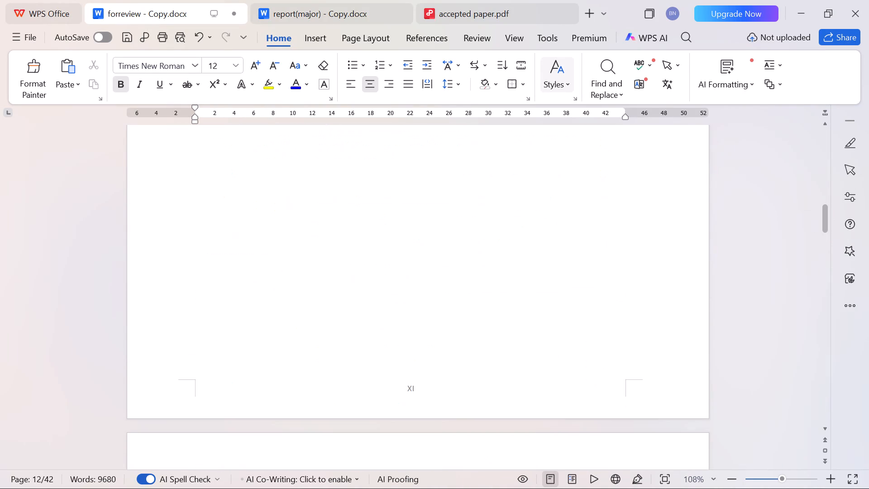
{"action": "scroll", "coordinate": [454, 364], "scroll_direction": "up", "scroll_amount": 15}
{"action": "scroll", "coordinate": [454, 364], "scroll_direction": "up", "scroll_amount": 17}
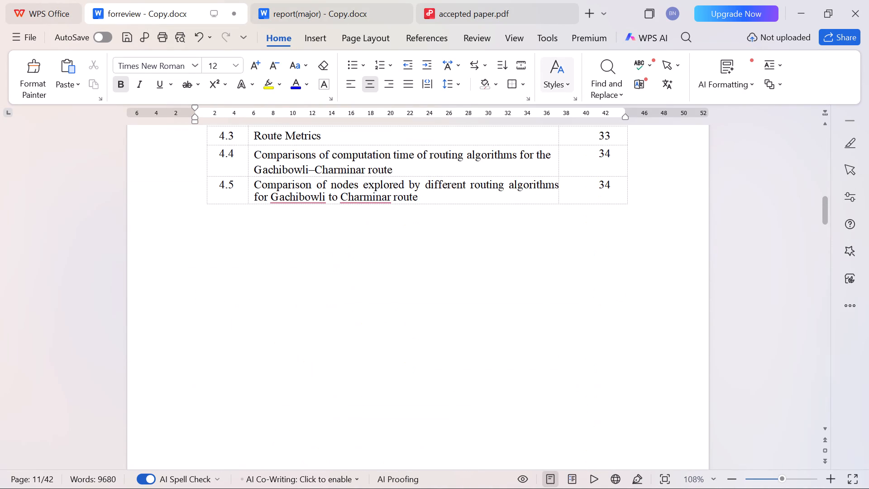
{"action": "scroll", "coordinate": [454, 364], "scroll_direction": "up", "scroll_amount": 3}
{"action": "left_click", "coordinate": [357, 240]}
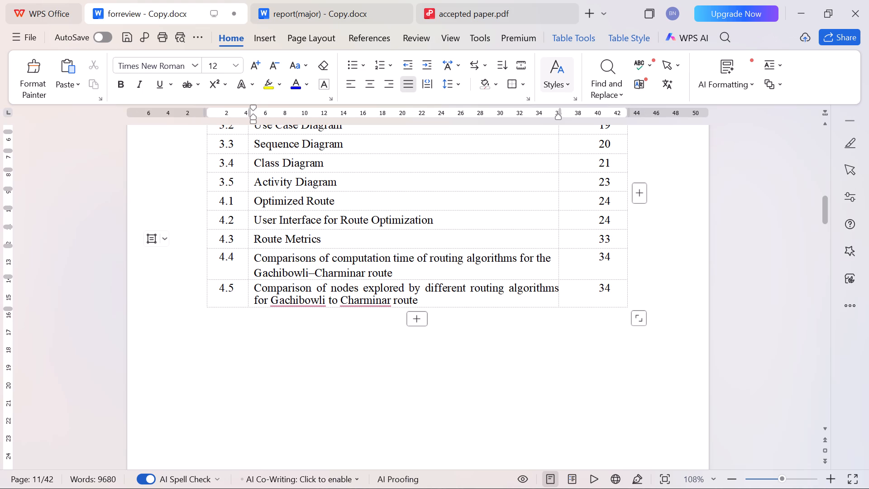
{"action": "key", "text": "ctrl+v"}
{"action": "left_click_drag", "start_coordinate": [323, 240], "coordinate": [493, 230]}
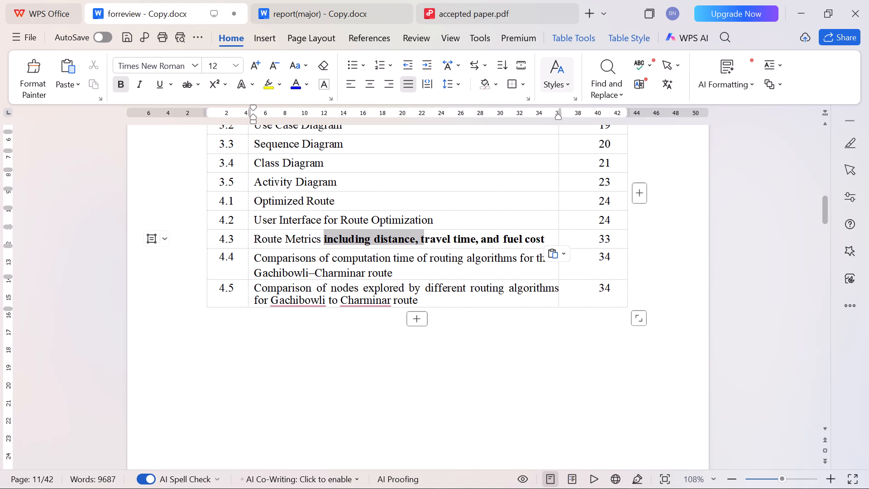
{"action": "left_click_drag", "start_coordinate": [493, 230], "coordinate": [544, 238]}
{"action": "key", "text": "ctrl+b"}
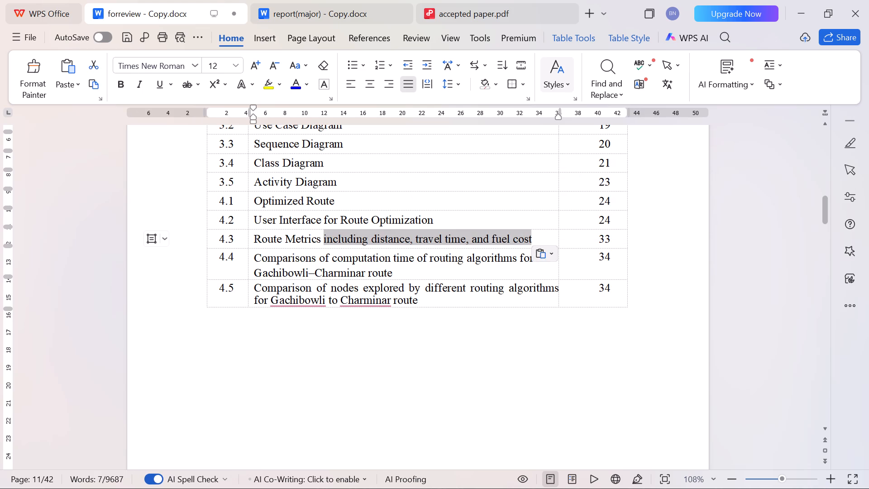
Set the List of Figures page numbers for Figures 4.3 and 4.4 to 25 and 26.
{"action": "left_click", "coordinate": [611, 236]}
{"action": "key", "text": "BackSpace"}
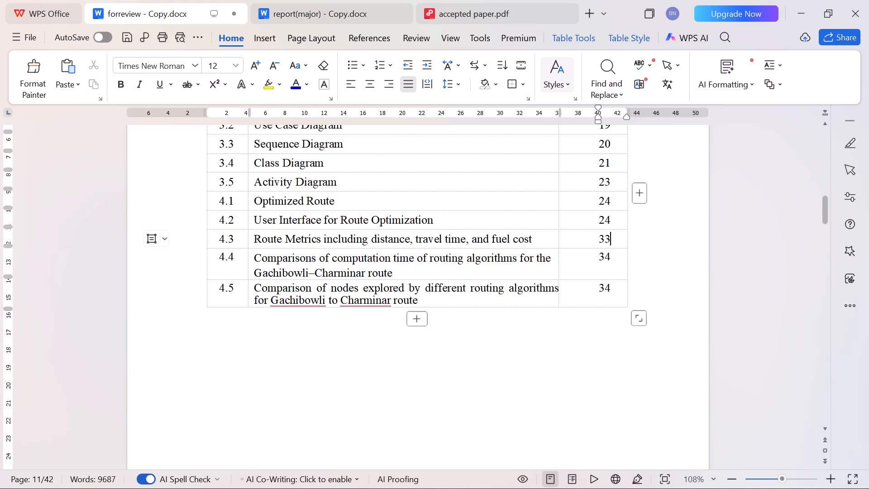
{"action": "key", "text": "BackSpace"}
{"action": "type", "text": "25"}
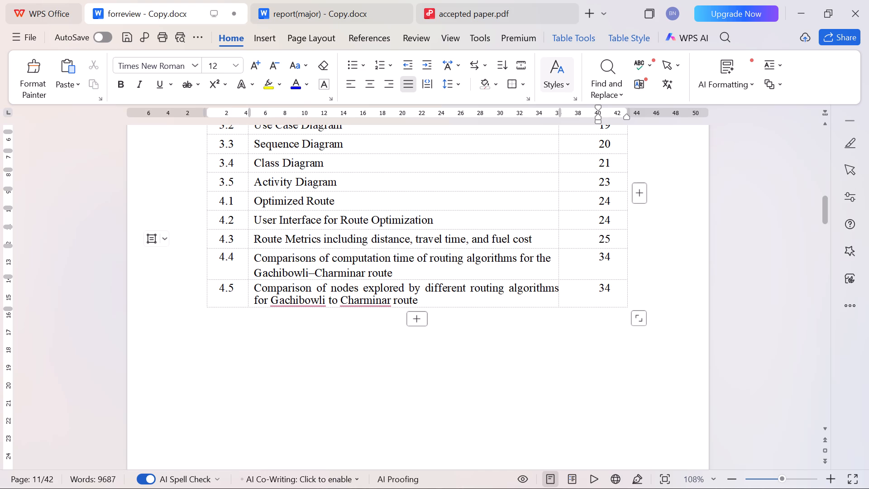
{"action": "left_click", "coordinate": [611, 258]}
{"action": "key", "text": "BackSpace"}
{"action": "key", "text": "BackSpace"}
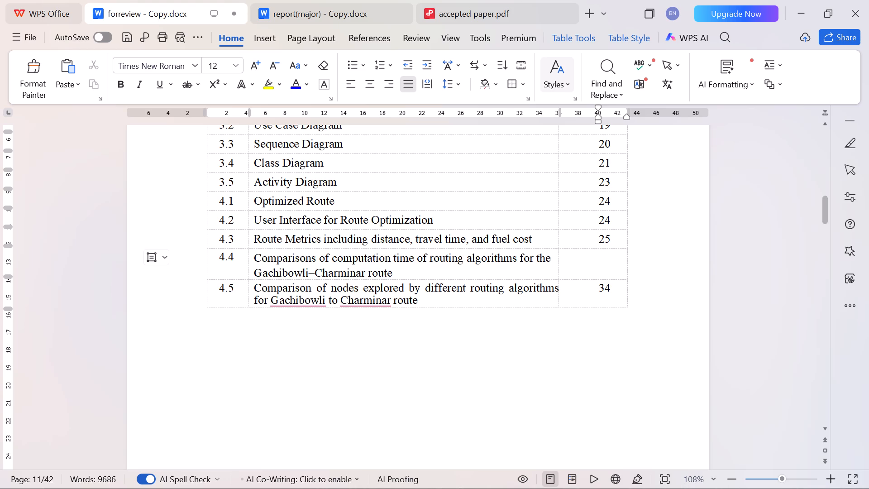
{"action": "type", "text": "26"}
Set the List of Figures page number for Figure 4.5 to 26 and save the document.
{"action": "key", "text": "Down"}
{"action": "key", "text": "BackSpace"}
{"action": "key", "text": "BackSpace"}
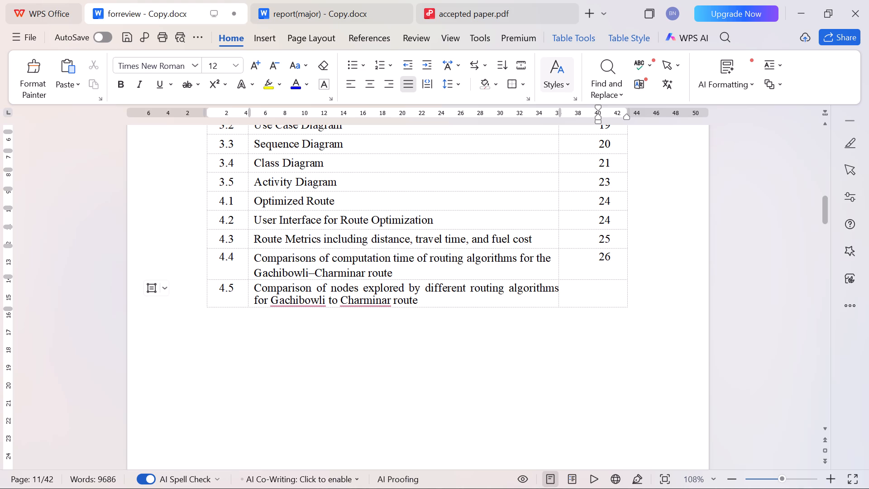
{"action": "type", "text": "26"}
{"action": "scroll", "coordinate": [587, 357], "scroll_direction": "down", "scroll_amount": 6}
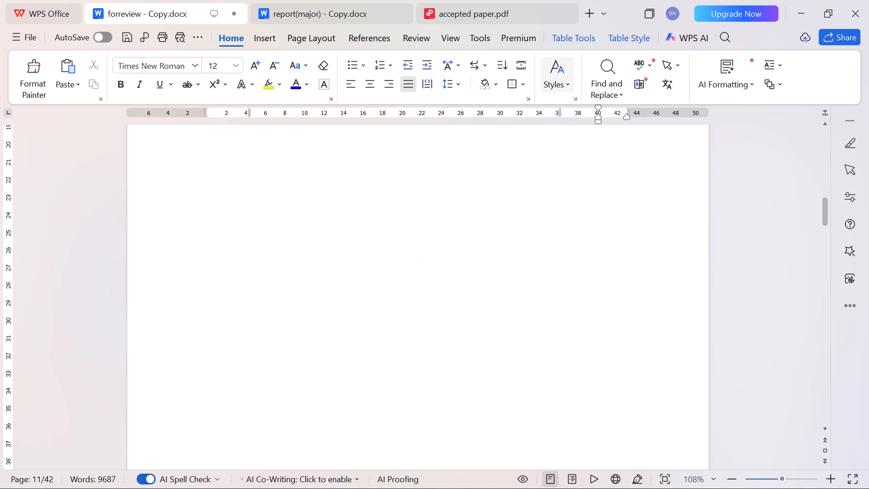
{"action": "scroll", "coordinate": [586, 359], "scroll_direction": "down", "scroll_amount": 13}
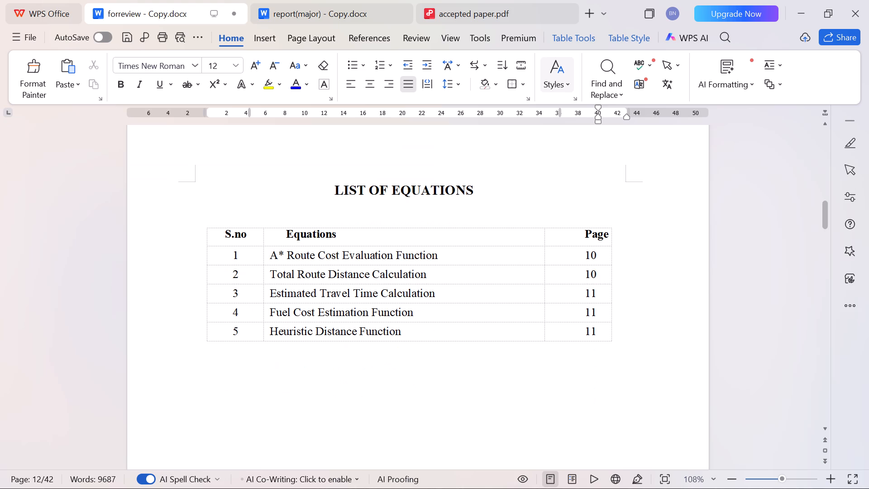
{"action": "key", "text": "ctrl+s"}
Review the chapter 3 and 4 entries in the Contents table and the entries in the List of Equations.
{"action": "scroll", "coordinate": [586, 359], "scroll_direction": "down", "scroll_amount": 3}
{"action": "scroll", "coordinate": [586, 359], "scroll_direction": "up", "scroll_amount": 2}
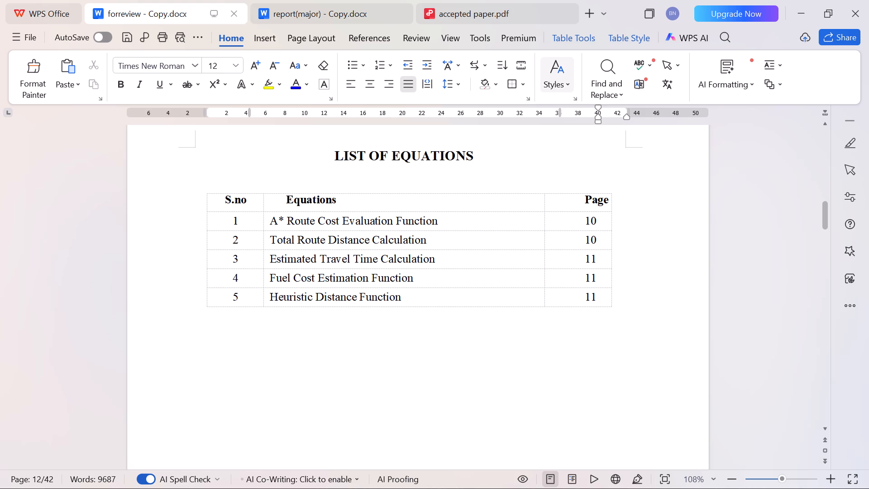
{"action": "scroll", "coordinate": [590, 368], "scroll_direction": "up", "scroll_amount": 12}
{"action": "scroll", "coordinate": [590, 369], "scroll_direction": "up", "scroll_amount": 20}
{"action": "scroll", "coordinate": [590, 369], "scroll_direction": "up", "scroll_amount": 6}
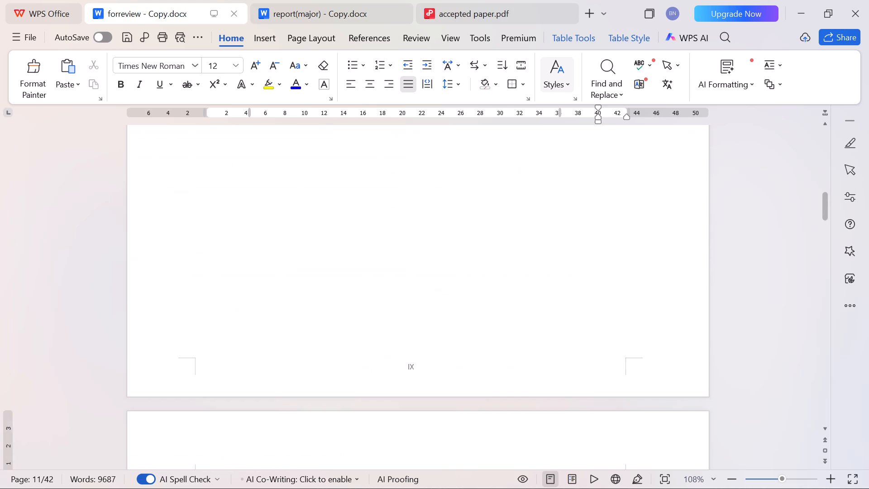
{"action": "scroll", "coordinate": [590, 369], "scroll_direction": "up", "scroll_amount": 20}
{"action": "scroll", "coordinate": [590, 369], "scroll_direction": "up", "scroll_amount": 20}
{"action": "scroll", "coordinate": [590, 369], "scroll_direction": "up", "scroll_amount": 6}
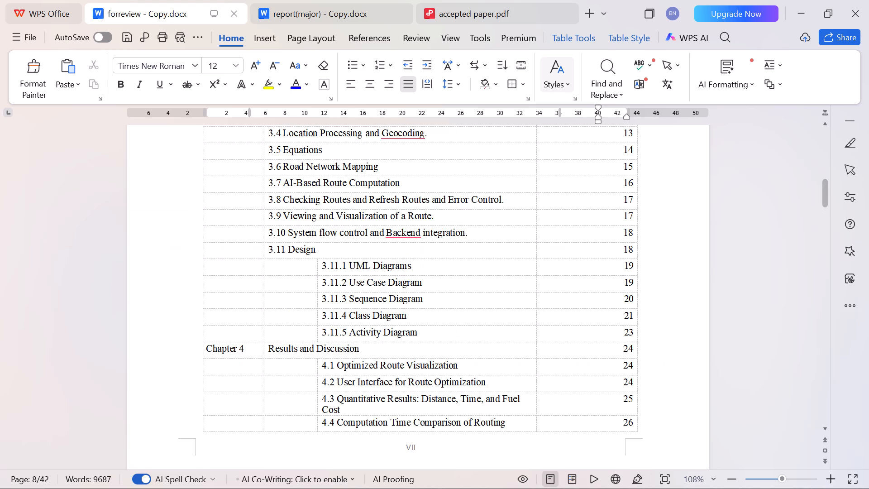
{"action": "scroll", "coordinate": [590, 369], "scroll_direction": "down", "scroll_amount": 17}
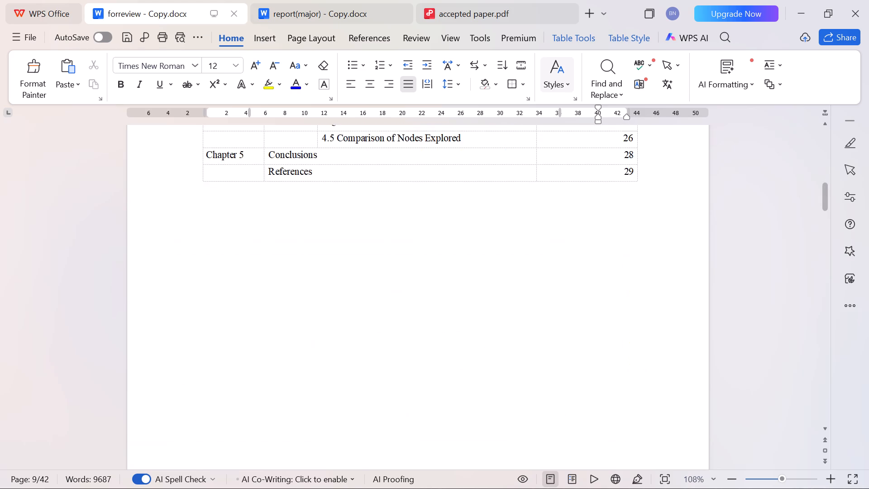
{"action": "scroll", "coordinate": [590, 369], "scroll_direction": "down", "scroll_amount": 20}
{"action": "scroll", "coordinate": [590, 369], "scroll_direction": "down", "scroll_amount": 13}
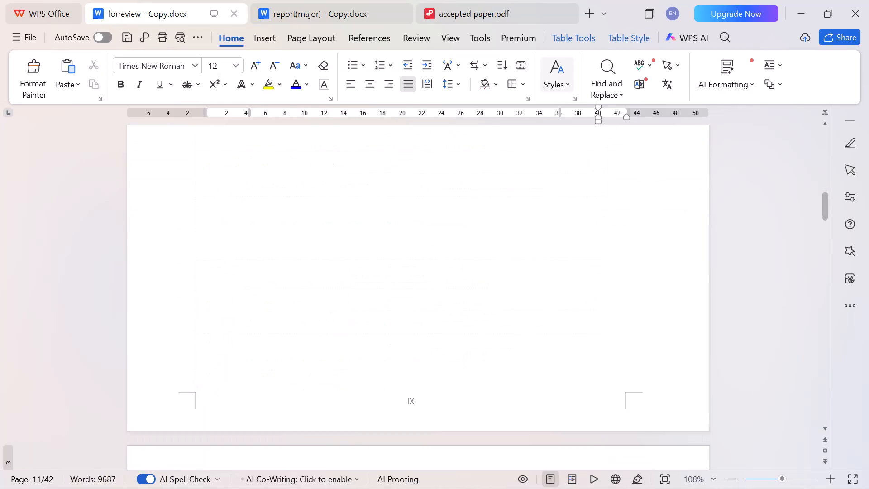
{"action": "scroll", "coordinate": [590, 369], "scroll_direction": "down", "scroll_amount": 9}
{"action": "scroll", "coordinate": [590, 369], "scroll_direction": "down", "scroll_amount": 18}
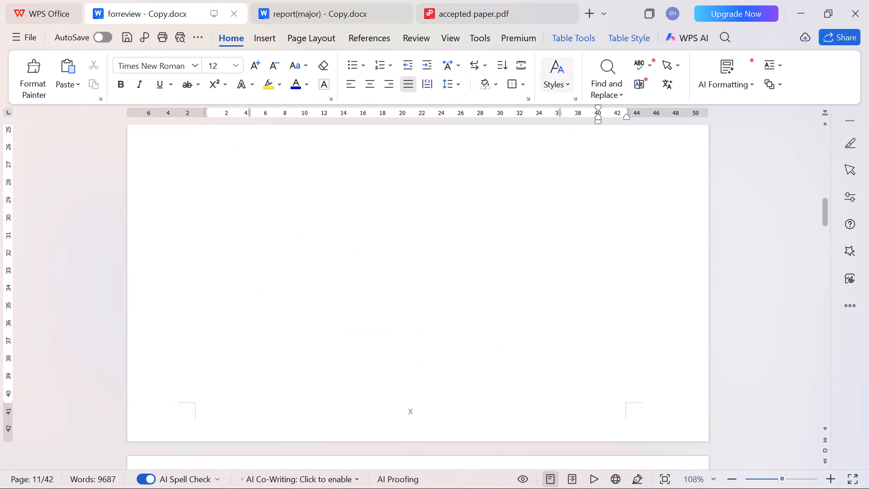
{"action": "scroll", "coordinate": [590, 369], "scroll_direction": "down", "scroll_amount": 8}
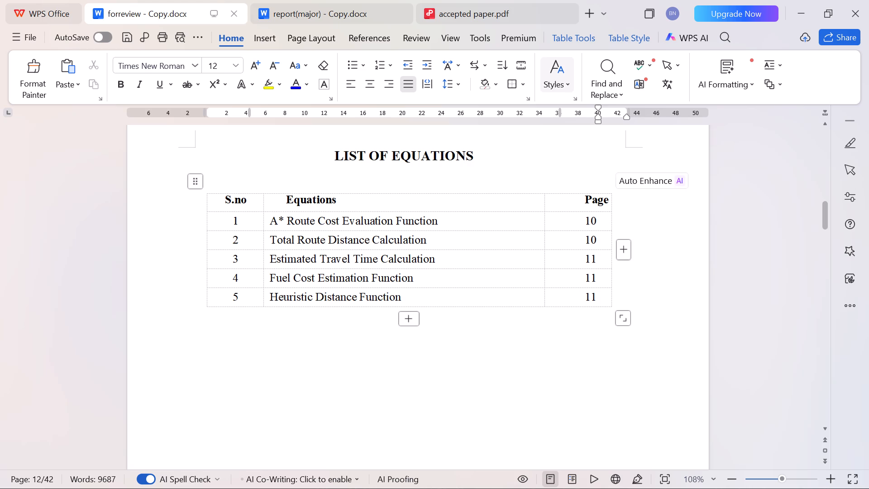
Replace the title of equation 1 in the List of Equations with "Multi-factor Route Cost Model".
{"action": "left_click", "coordinate": [583, 216]}
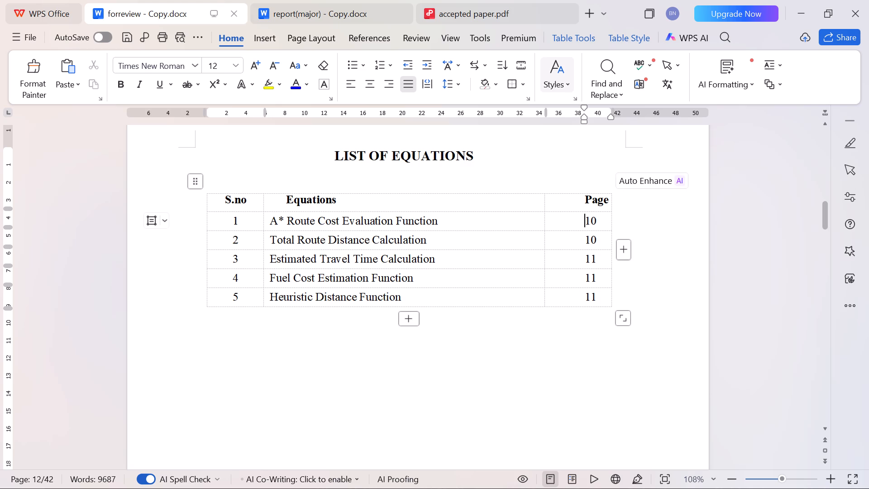
{"action": "left_click_drag", "start_coordinate": [437, 221], "coordinate": [282, 223]}
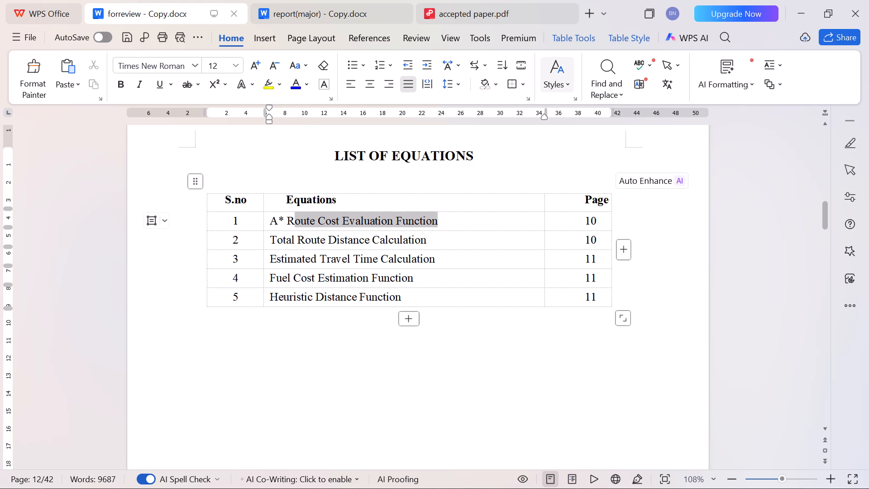
{"action": "left_click_drag", "start_coordinate": [282, 223], "coordinate": [273, 221]}
{"action": "type", "text": "Multi"}
{"action": "type", "text": "-factor"}
{"action": "key", "text": "space"}
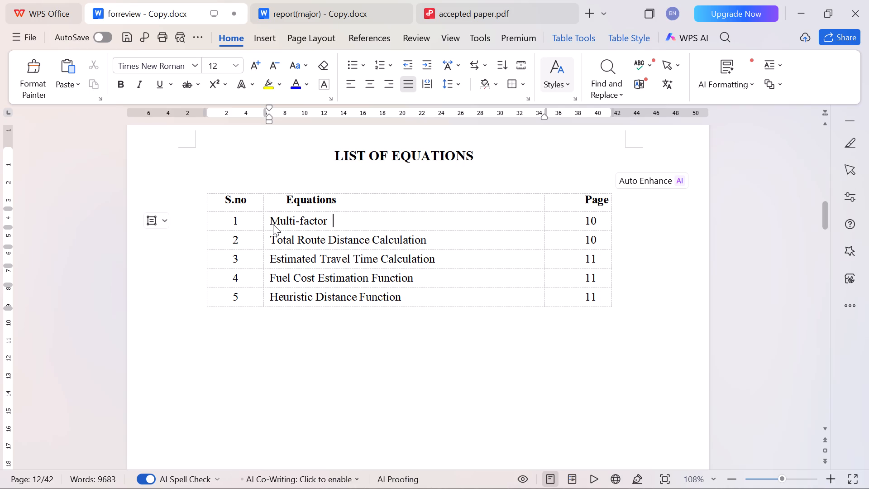
{"action": "type", "text": "route"}
{"action": "key", "text": "Left"}
{"action": "key", "text": "Left"}
{"action": "key", "text": "Left"}
{"action": "key", "text": "Left"}
{"action": "key", "text": "BackSpace"}
{"action": "key", "text": "shift+r"}
{"action": "key", "text": "End"}
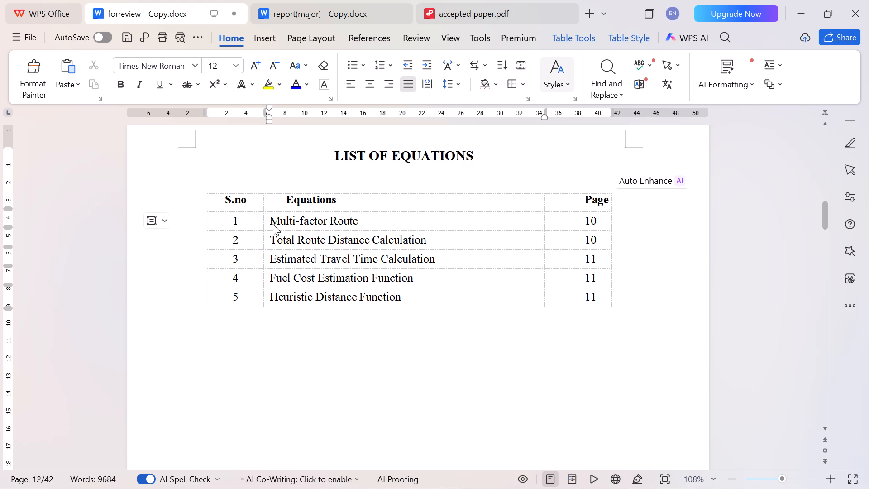
{"action": "key", "text": "space"}
{"action": "type", "text": "Cost"}
{"action": "key", "text": "space"}
{"action": "type", "text": "Model"}
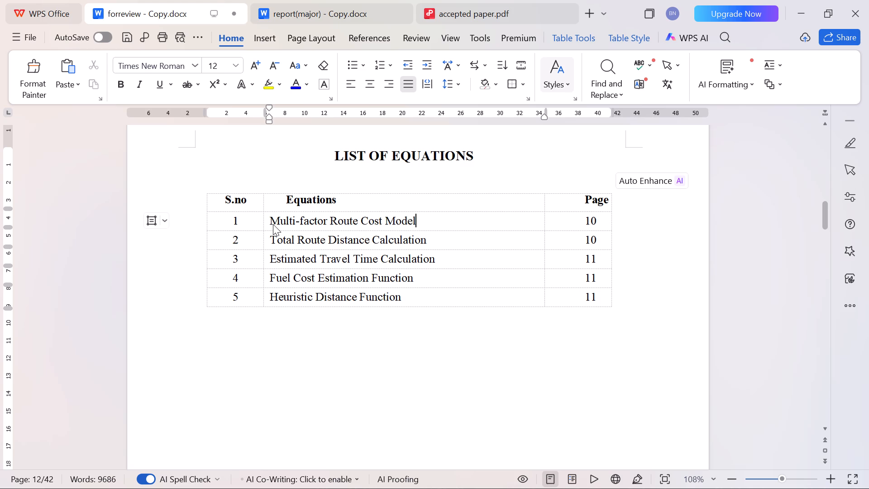
Set the page number of equation 1 in the List of Equations to 14.
{"action": "left_click", "coordinate": [598, 222]}
{"action": "key", "text": "BackSpace"}
{"action": "key", "text": "4"}
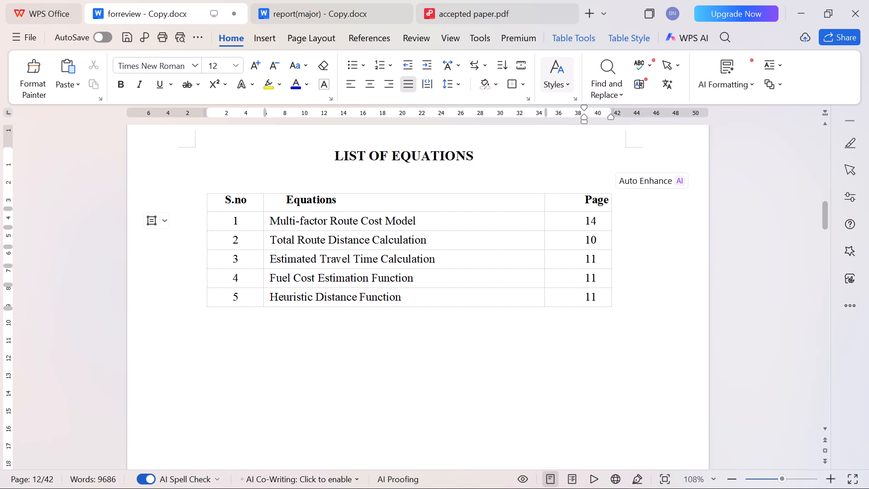
Change equation 2 in the List of Equations to "Improved A* Route Optimization" on page 14.
{"action": "left_click", "coordinate": [429, 241]}
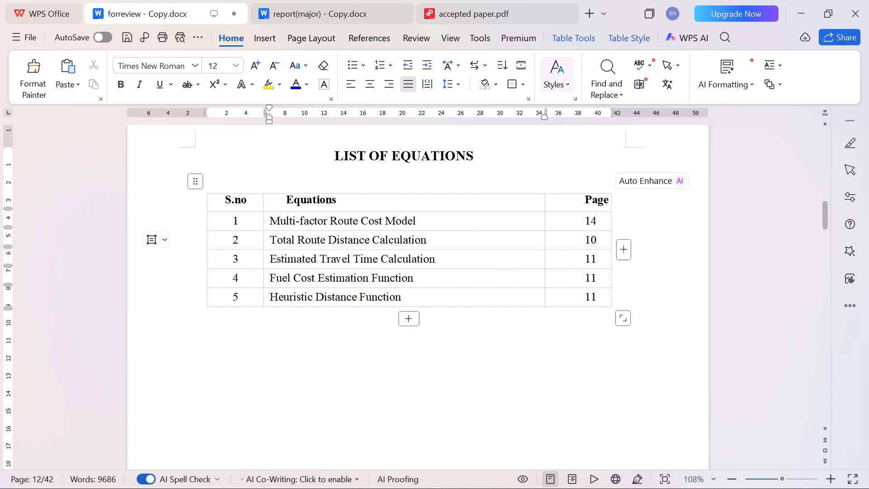
{"action": "key", "text": "ctrl+BackSpace"}
{"action": "key", "text": "ctrl+BackSpace"}
{"action": "key", "text": "ctrl+BackSpace"}
{"action": "key", "text": "ctrl+BackSpace"}
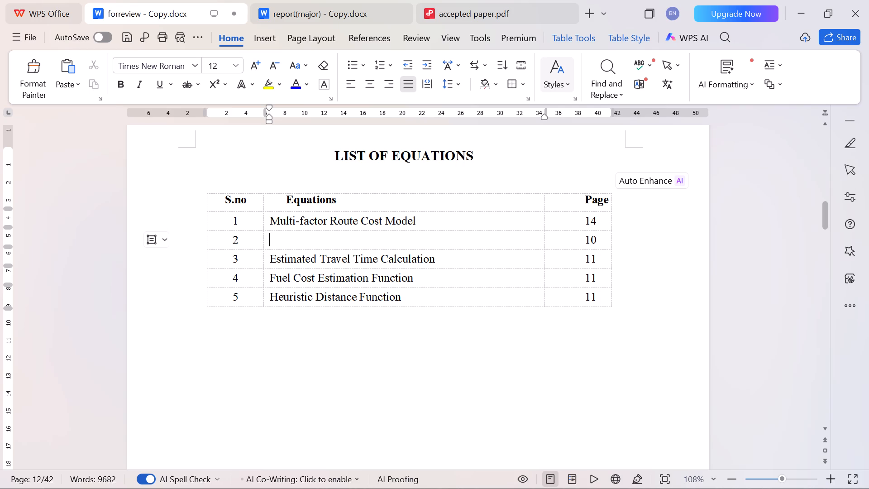
{"action": "type", "text": "Im"}
{"action": "type", "text": "proved A*"}
{"action": "key", "text": "space"}
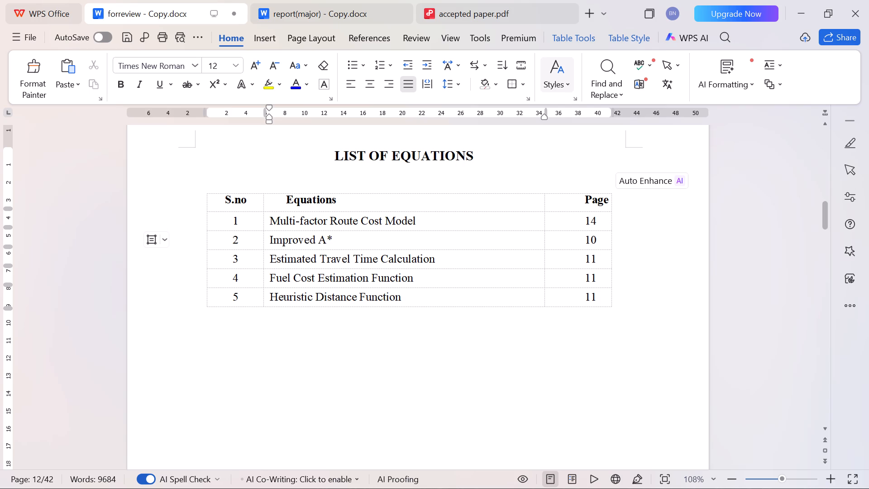
{"action": "type", "text": "Route Optimization"}
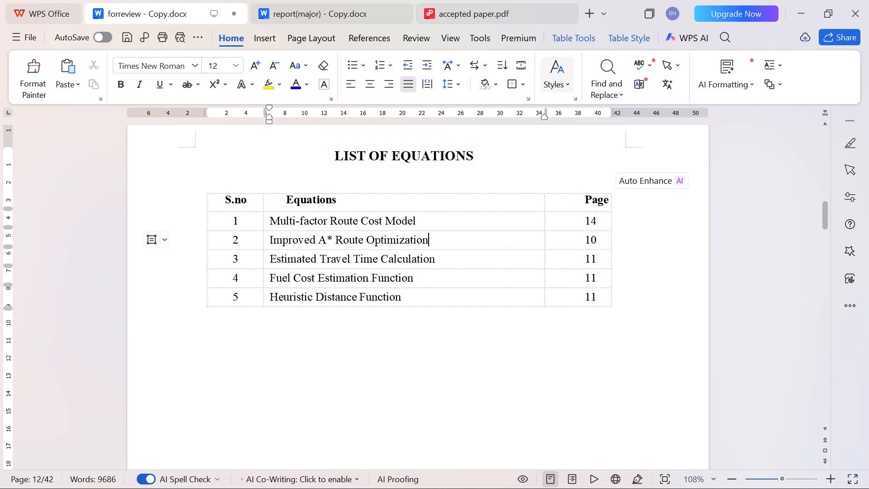
{"action": "left_click", "coordinate": [601, 240]}
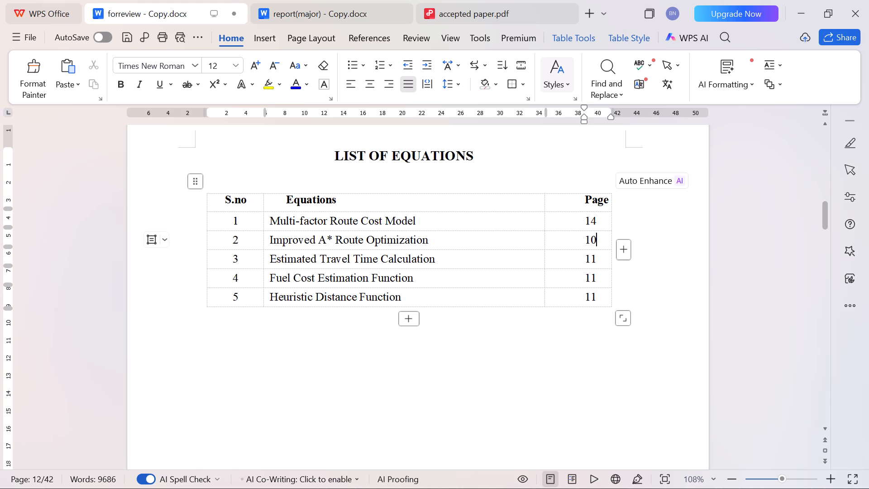
{"action": "key", "text": "BackSpace"}
{"action": "key", "text": "4"}
Replace the title of equation 3 in the List of Equations with "Route Evaluation and Visualization", correcting any misspelling.
{"action": "left_click", "coordinate": [456, 262]}
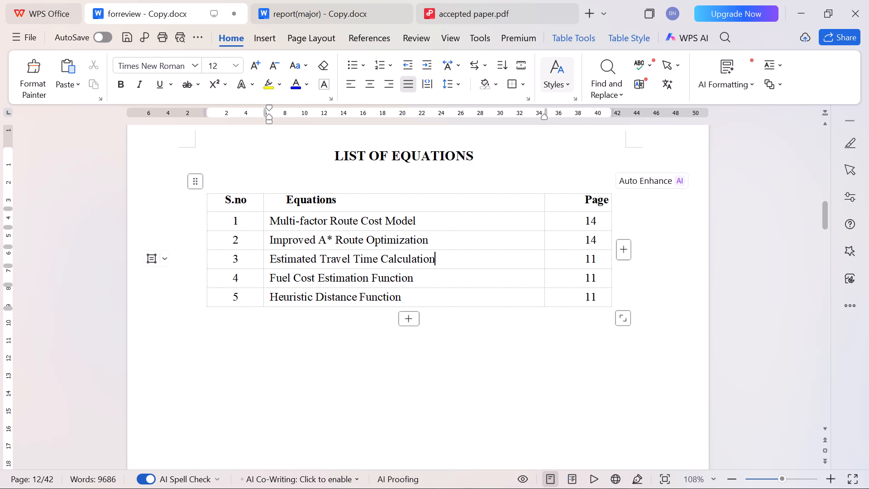
{"action": "key", "text": "ctrl+BackSpace"}
{"action": "key", "text": "ctrl+BackSpace"}
{"action": "key", "text": "ctrl+BackSpace"}
{"action": "key", "text": "ctrl+BackSpace"}
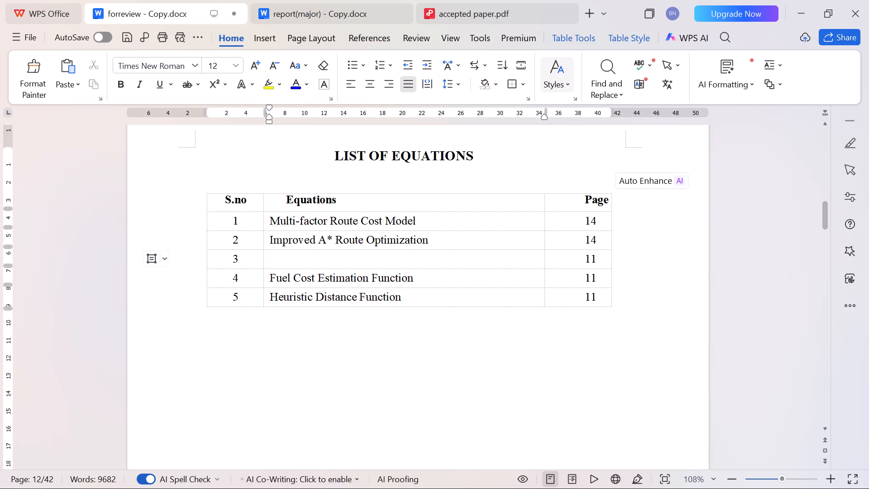
{"action": "type", "text": "Route"}
{"action": "key", "text": "space"}
{"action": "type", "text": "Evaulation"}
{"action": "key", "text": "space"}
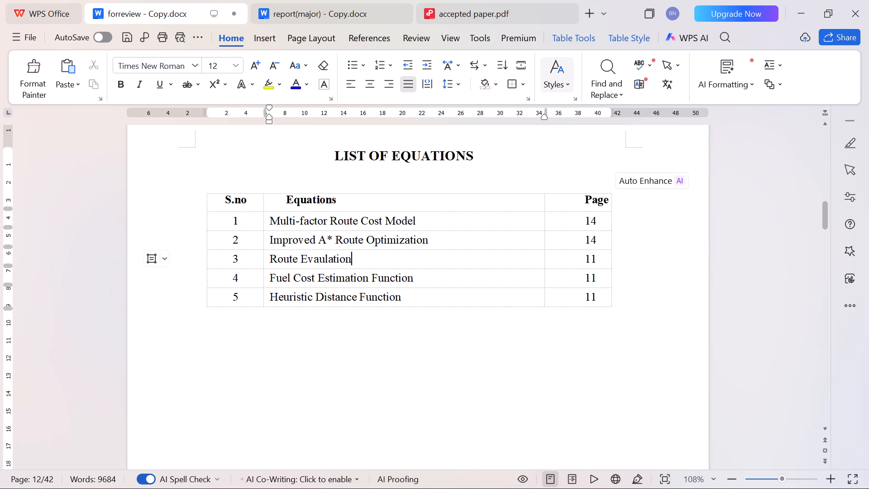
{"action": "type", "text": "and"}
{"action": "key", "text": "space"}
{"action": "left_click", "coordinate": [323, 259]}
{"action": "left_click", "coordinate": [322, 290]}
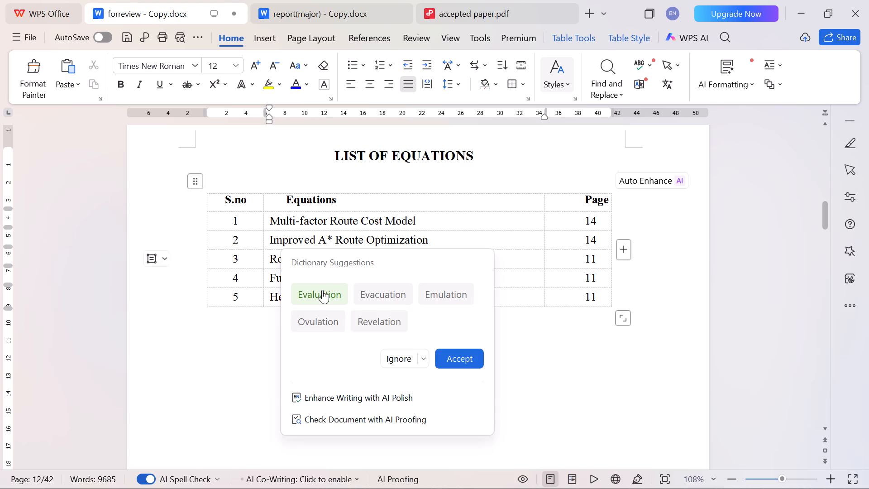
{"action": "left_click", "coordinate": [458, 362]}
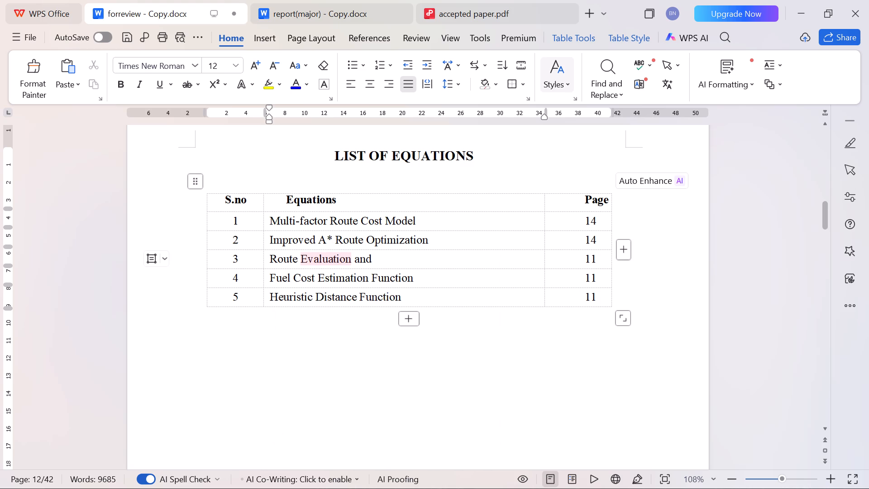
{"action": "left_click", "coordinate": [427, 261]}
{"action": "type", "text": "Visualization"}
Set the page number of equation 3 in the List of Equations to 15.
{"action": "left_click", "coordinate": [596, 260]}
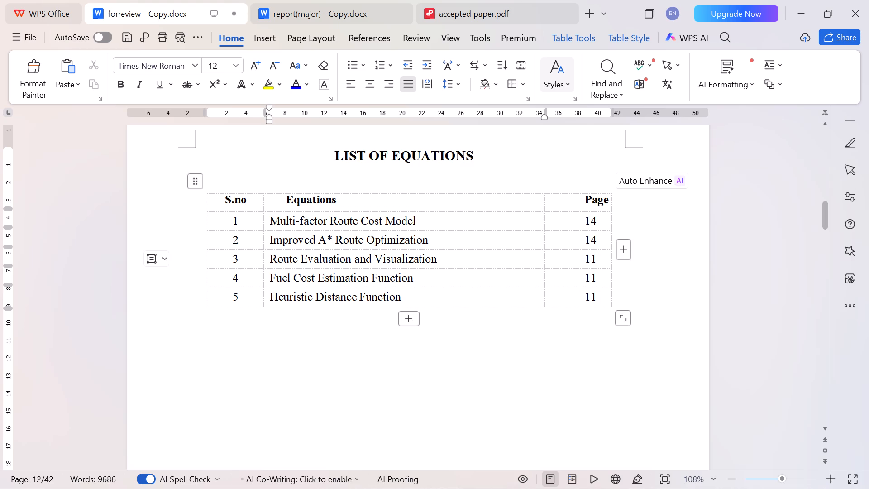
{"action": "key", "text": "BackSpace"}
{"action": "key", "text": "5"}
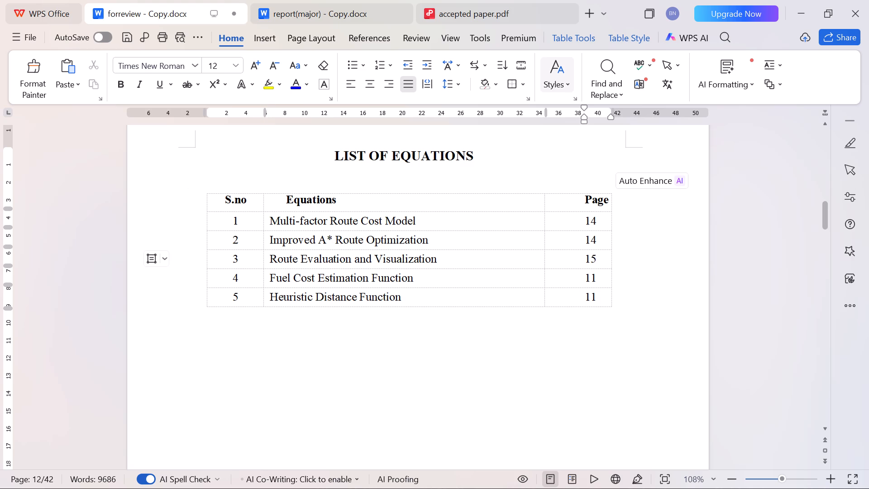
Replace the title of equation 4 in the List of Equations with "Estimated Travel Time".
{"action": "left_click", "coordinate": [423, 280]}
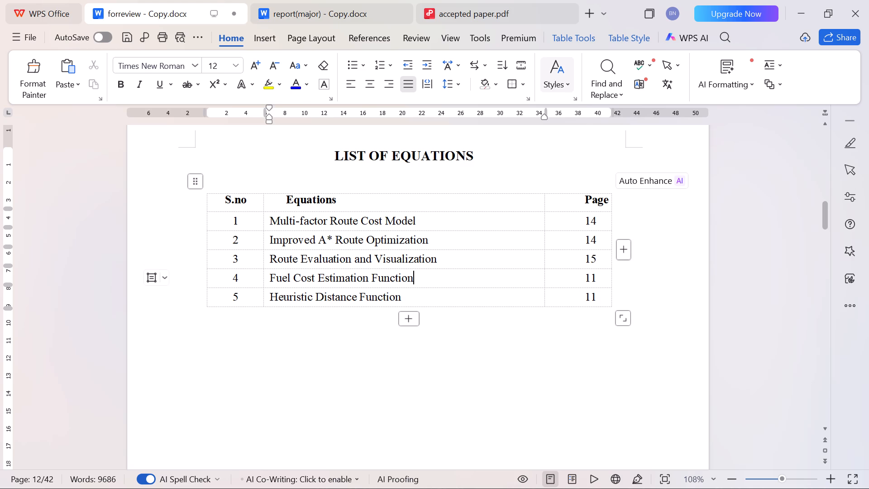
{"action": "key", "text": "ctrl+BackSpace"}
{"action": "key", "text": "ctrl+BackSpace"}
{"action": "key", "text": "ctrl+BackSpace"}
{"action": "key", "text": "ctrl+BackSpace"}
{"action": "type", "text": "Estimated Travel Time"}
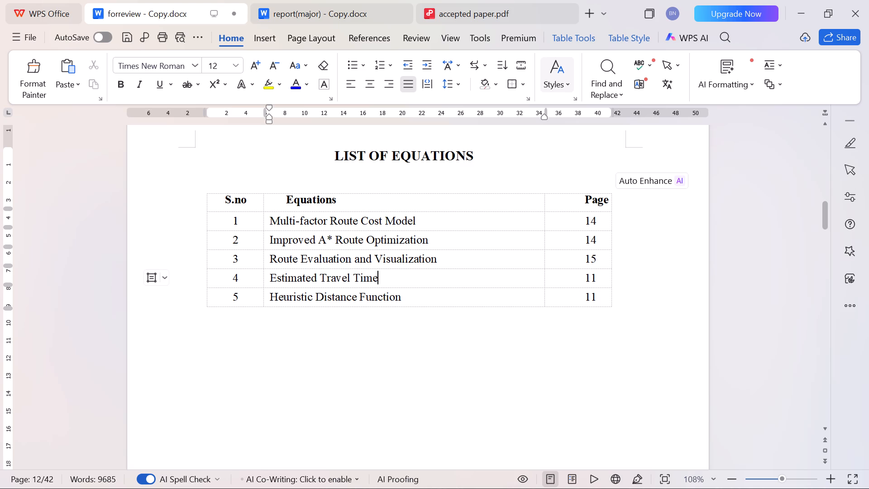
Set the page number of equation 4 in the List of Equations to 15.
{"action": "left_click", "coordinate": [597, 279]}
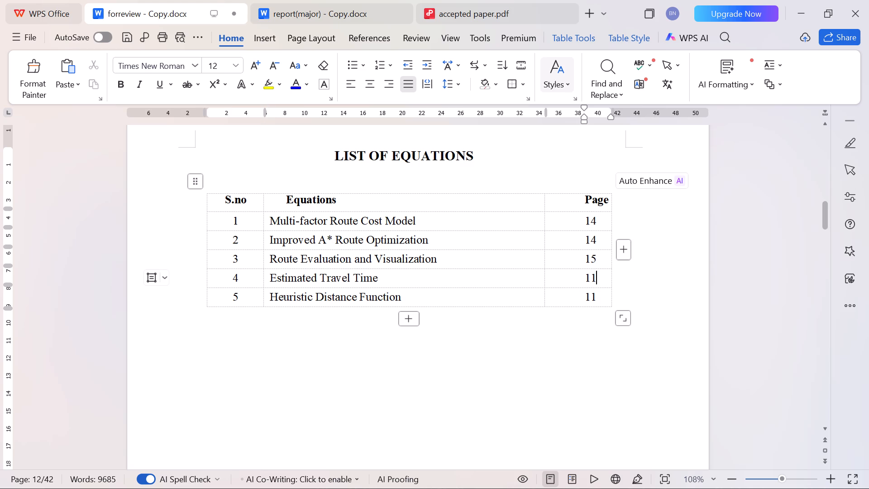
{"action": "key", "text": "BackSpace"}
{"action": "key", "text": "5"}
Change equation 5 in the List of Equations to "Fuel Cost" on page 15.
{"action": "left_click", "coordinate": [410, 297]}
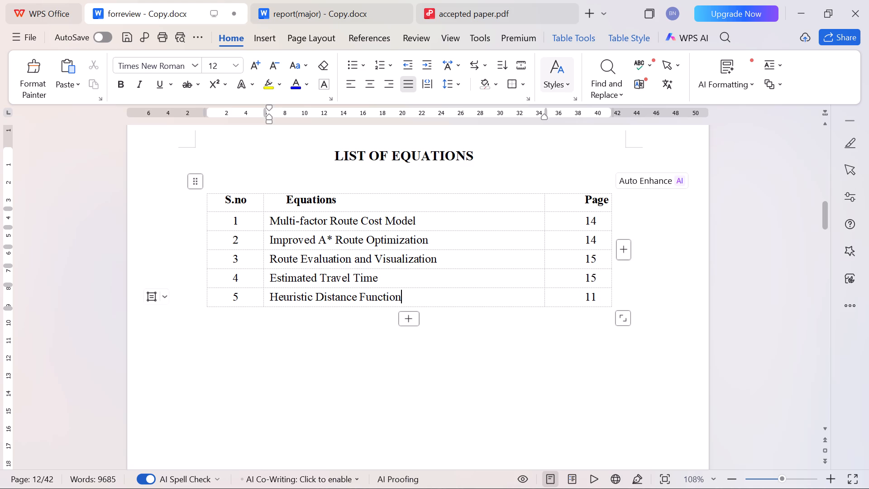
{"action": "key", "text": "ctrl+BackSpace"}
{"action": "key", "text": "ctrl+BackSpace"}
{"action": "key", "text": "ctrl+BackSpace"}
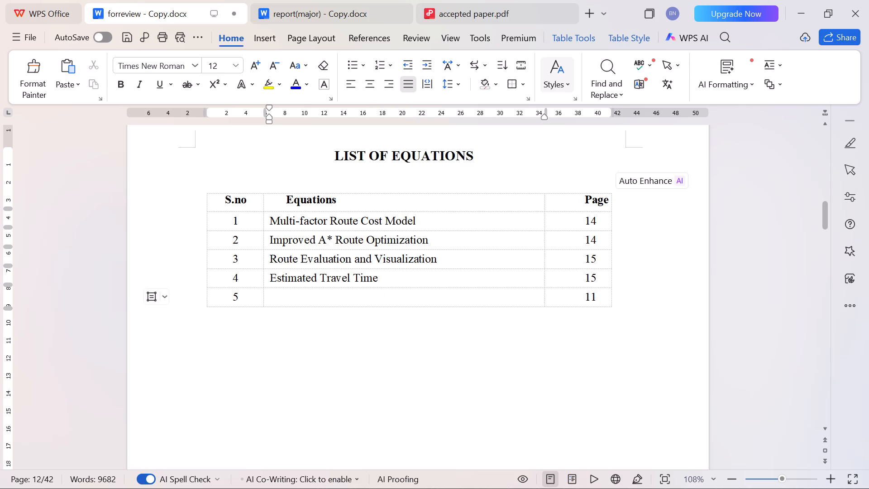
{"action": "type", "text": "Fuel Cost"}
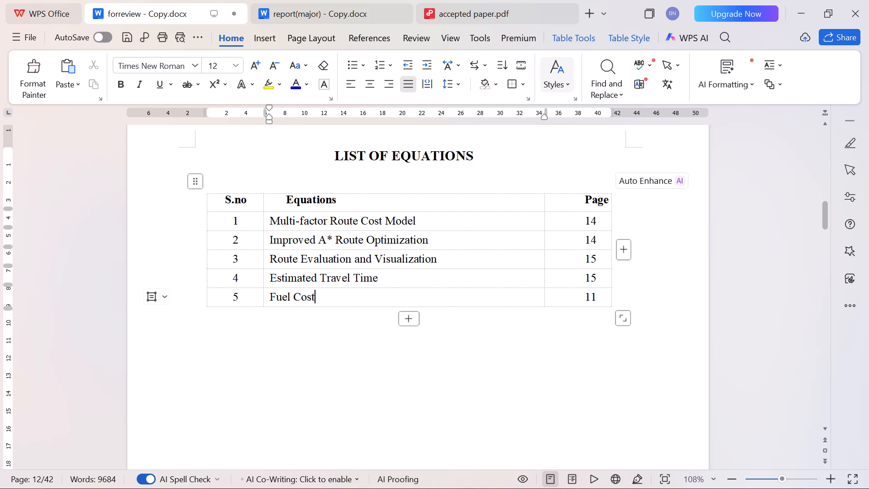
{"action": "left_click", "coordinate": [601, 296]}
{"action": "key", "text": "BackSpace"}
{"action": "key", "text": "5"}
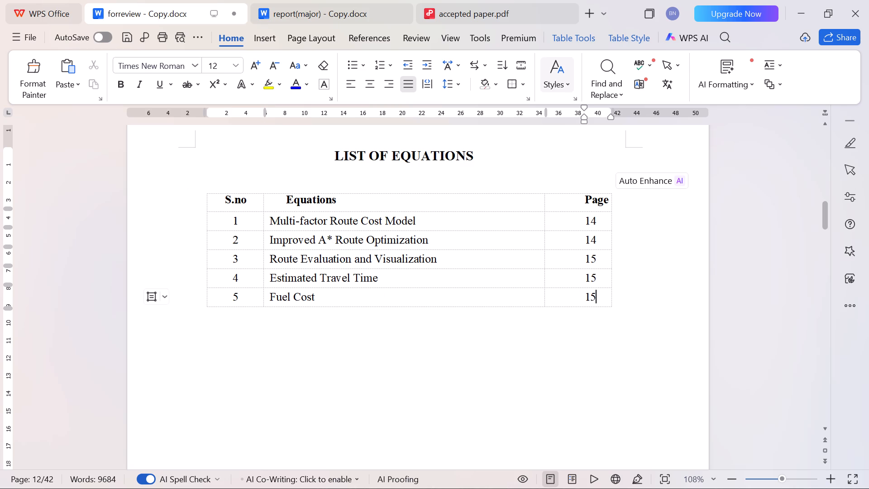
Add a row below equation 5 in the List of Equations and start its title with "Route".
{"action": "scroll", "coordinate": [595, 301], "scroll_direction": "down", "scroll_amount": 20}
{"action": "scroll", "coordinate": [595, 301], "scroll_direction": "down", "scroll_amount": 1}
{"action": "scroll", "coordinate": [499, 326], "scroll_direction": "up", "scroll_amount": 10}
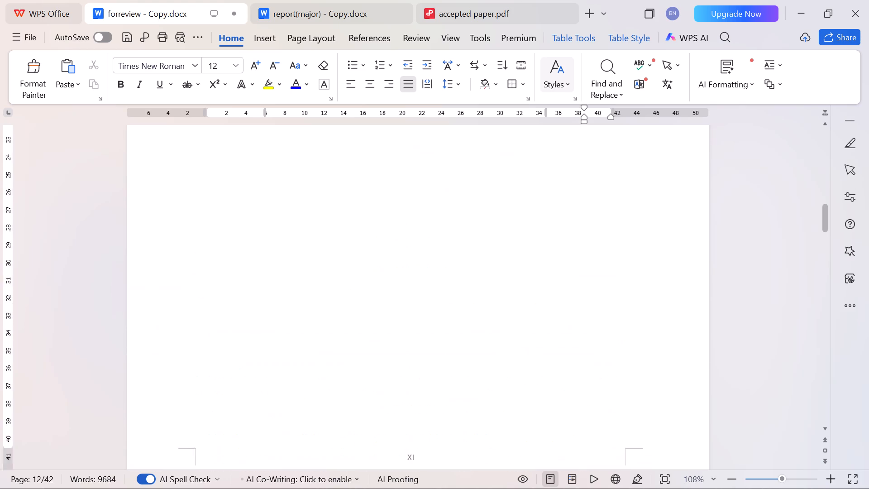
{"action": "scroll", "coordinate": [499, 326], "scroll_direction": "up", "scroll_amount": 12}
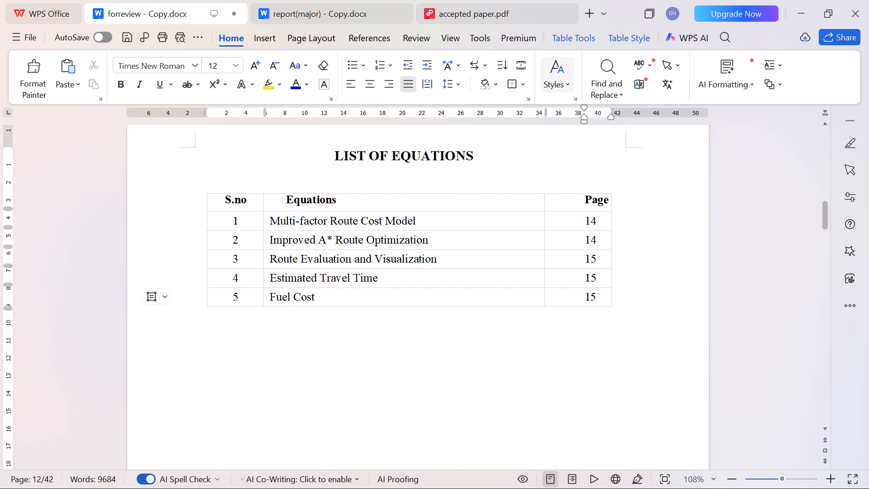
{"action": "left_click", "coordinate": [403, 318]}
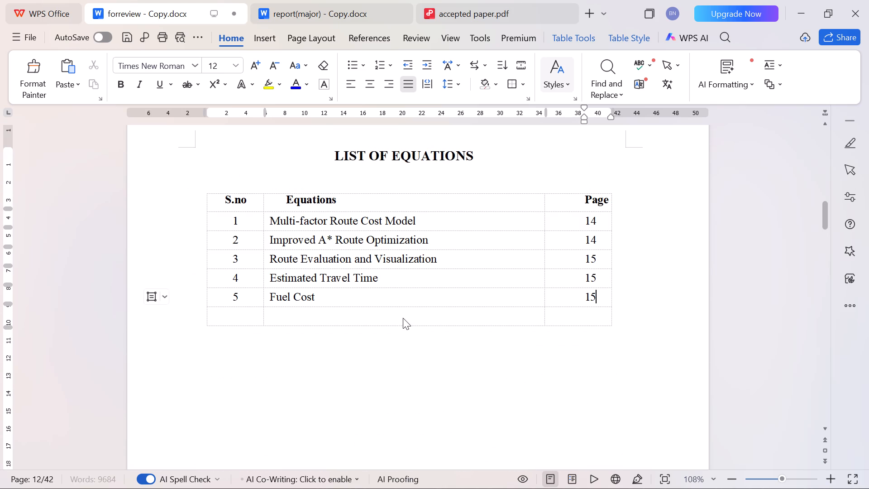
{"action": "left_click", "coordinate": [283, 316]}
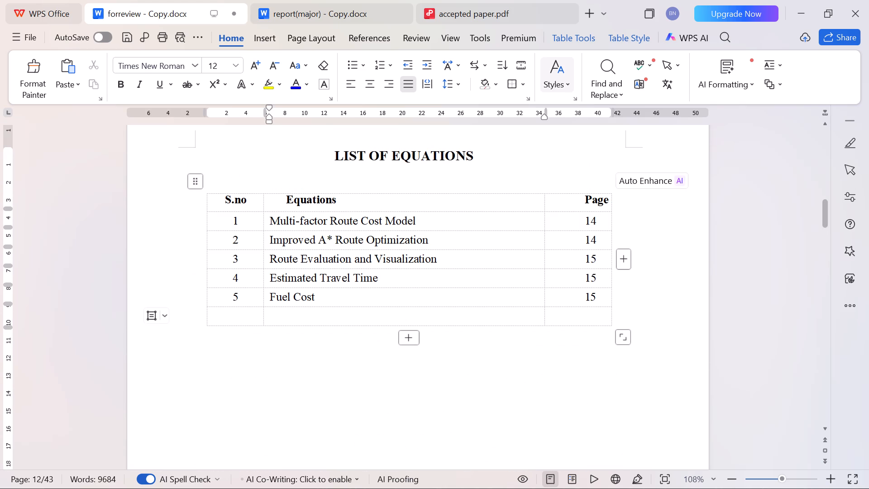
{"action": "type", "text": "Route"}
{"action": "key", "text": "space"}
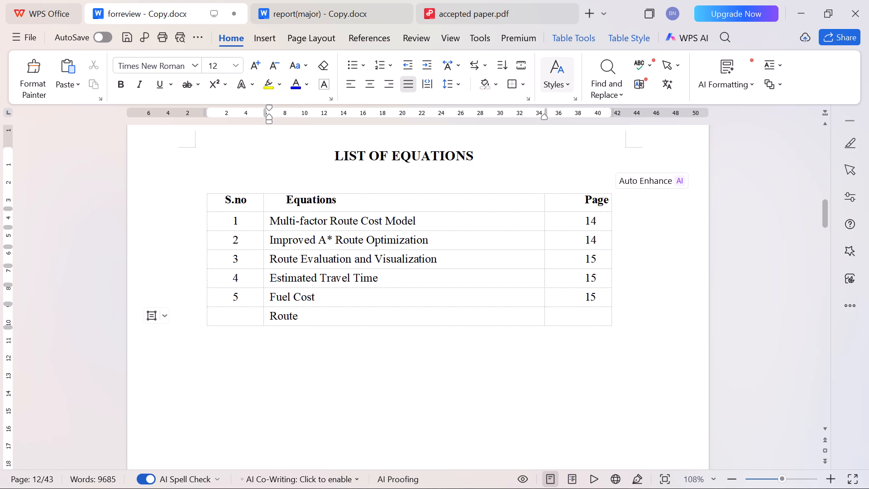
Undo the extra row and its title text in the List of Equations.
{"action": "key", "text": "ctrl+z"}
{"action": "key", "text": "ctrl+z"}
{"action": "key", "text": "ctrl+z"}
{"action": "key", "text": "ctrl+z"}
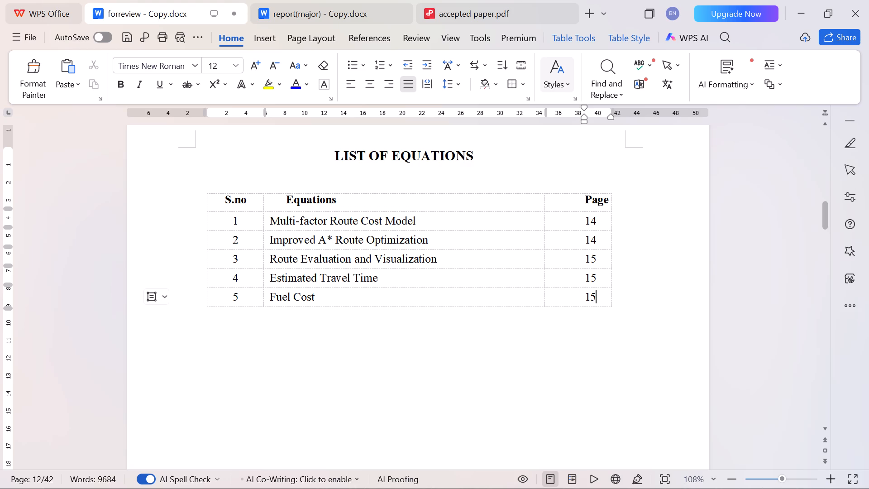
Save the document with the corrected List of Equations.
{"action": "key", "text": "ctrl+s"}
Look through the report's body pages after the List of Equations, from section 1.1 Objective into the review of prior studies.
{"action": "scroll", "coordinate": [392, 328], "scroll_direction": "down", "scroll_amount": 20}
{"action": "scroll", "coordinate": [392, 328], "scroll_direction": "down", "scroll_amount": 6}
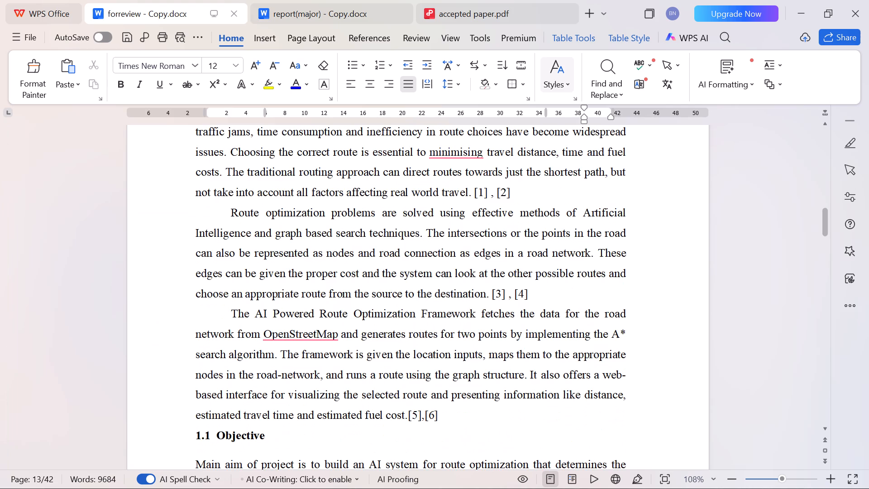
{"action": "scroll", "coordinate": [392, 328], "scroll_direction": "down", "scroll_amount": 20}
{"action": "scroll", "coordinate": [392, 328], "scroll_direction": "down", "scroll_amount": 20}
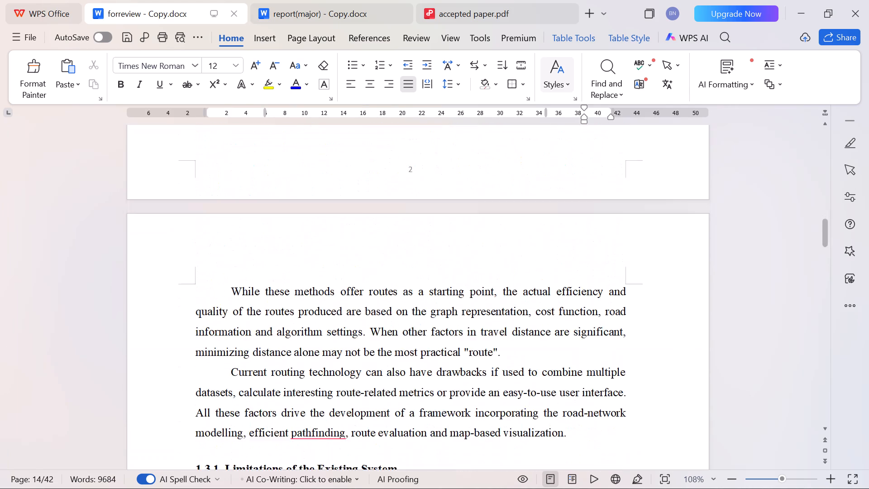
{"action": "scroll", "coordinate": [392, 328], "scroll_direction": "down", "scroll_amount": 20}
{"action": "scroll", "coordinate": [392, 328], "scroll_direction": "down", "scroll_amount": 20}
{"action": "scroll", "coordinate": [392, 328], "scroll_direction": "down", "scroll_amount": 1}
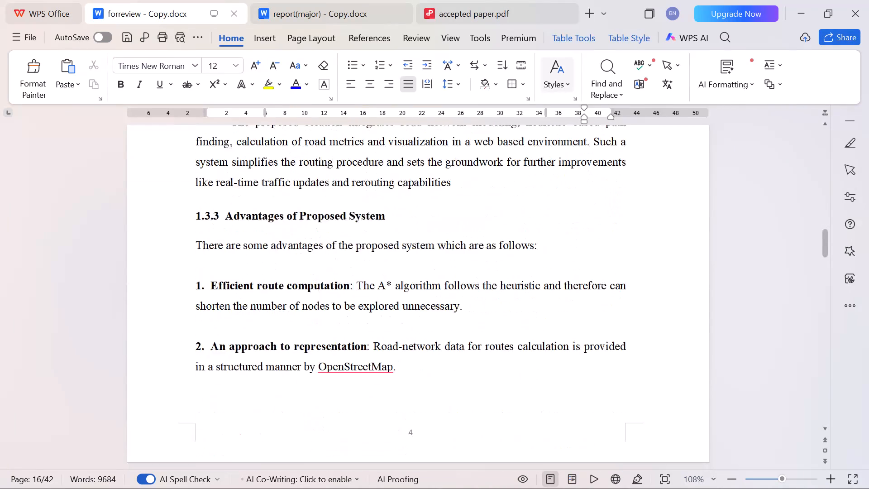
{"action": "scroll", "coordinate": [392, 328], "scroll_direction": "down", "scroll_amount": 20}
{"action": "scroll", "coordinate": [392, 328], "scroll_direction": "down", "scroll_amount": 20}
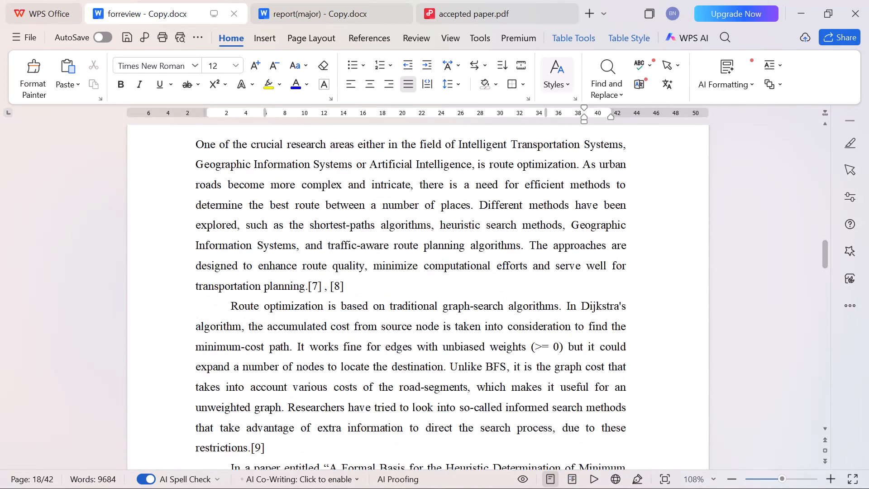
{"action": "scroll", "coordinate": [392, 328], "scroll_direction": "down", "scroll_amount": 20}
{"action": "scroll", "coordinate": [392, 328], "scroll_direction": "down", "scroll_amount": 1}
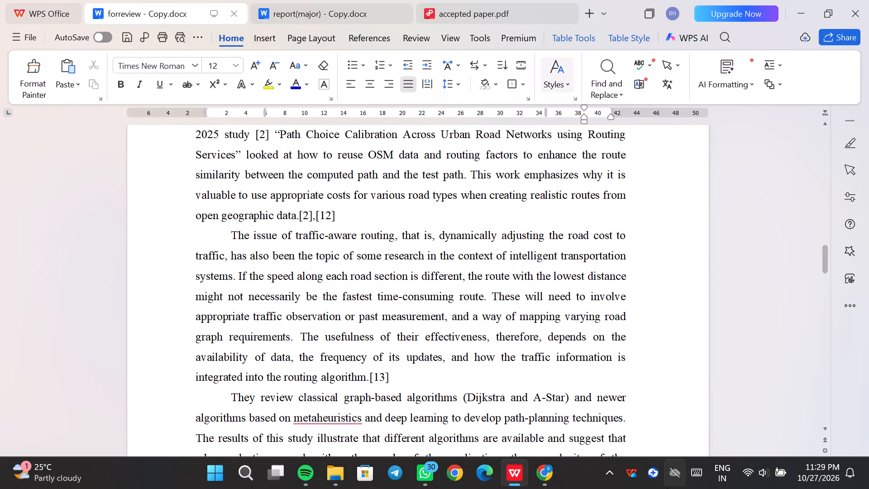
Switch to report(major) - Copy and examine the page with the Fig. 3.2 Sequence Diagram and the blank page after it.
{"action": "left_click", "coordinate": [274, 4]}
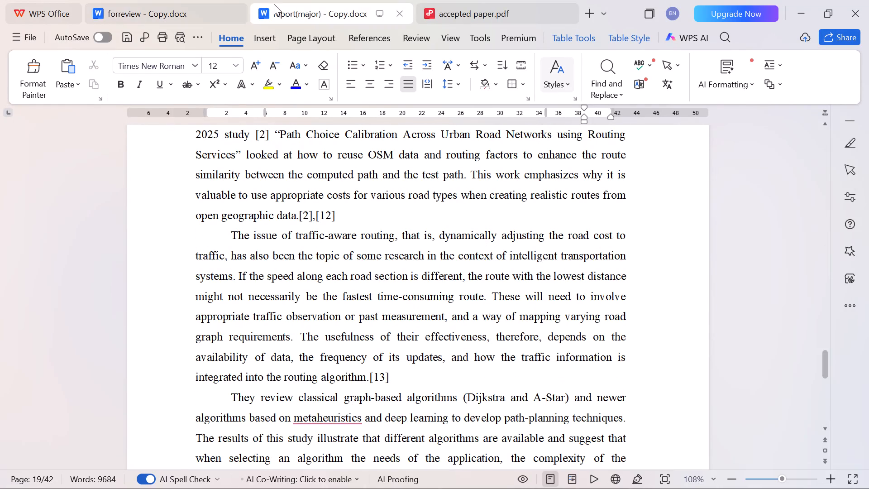
{"action": "scroll", "coordinate": [455, 345], "scroll_direction": "up", "scroll_amount": 4}
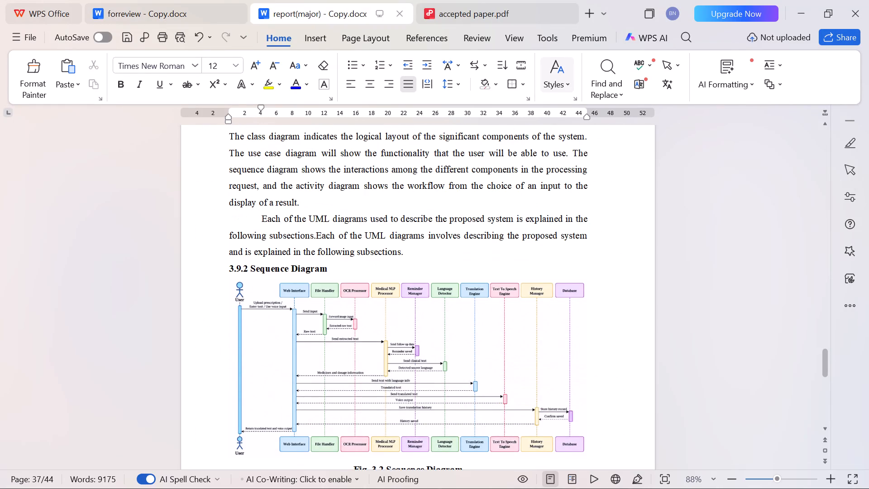
{"action": "scroll", "coordinate": [455, 345], "scroll_direction": "up", "scroll_amount": 4}
{"action": "scroll", "coordinate": [455, 345], "scroll_direction": "down", "scroll_amount": 19}
{"action": "scroll", "coordinate": [455, 342], "scroll_direction": "up", "scroll_amount": 3}
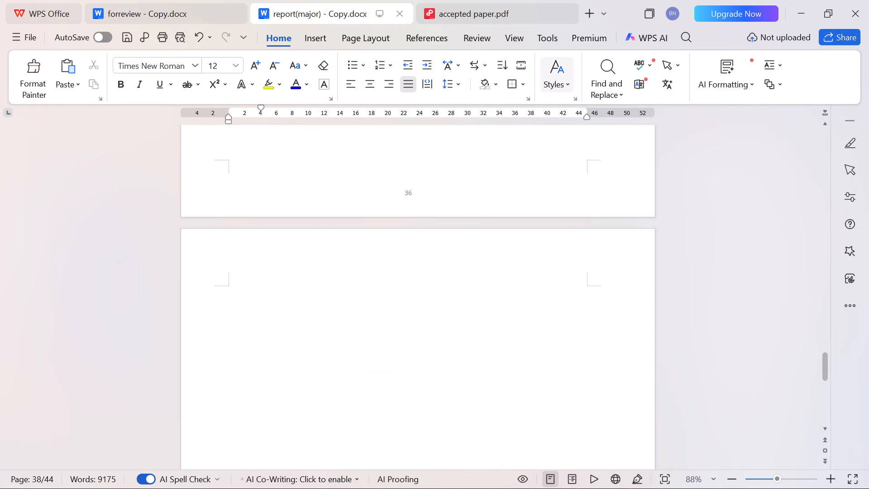
{"action": "scroll", "coordinate": [455, 342], "scroll_direction": "up", "scroll_amount": 4}
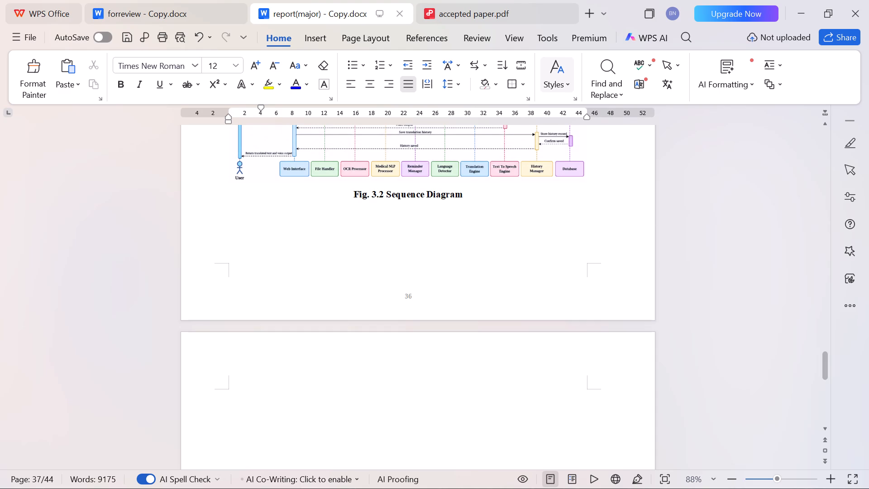
{"action": "scroll", "coordinate": [522, 362], "scroll_direction": "up", "scroll_amount": 3}
{"action": "scroll", "coordinate": [522, 362], "scroll_direction": "down", "scroll_amount": 8}
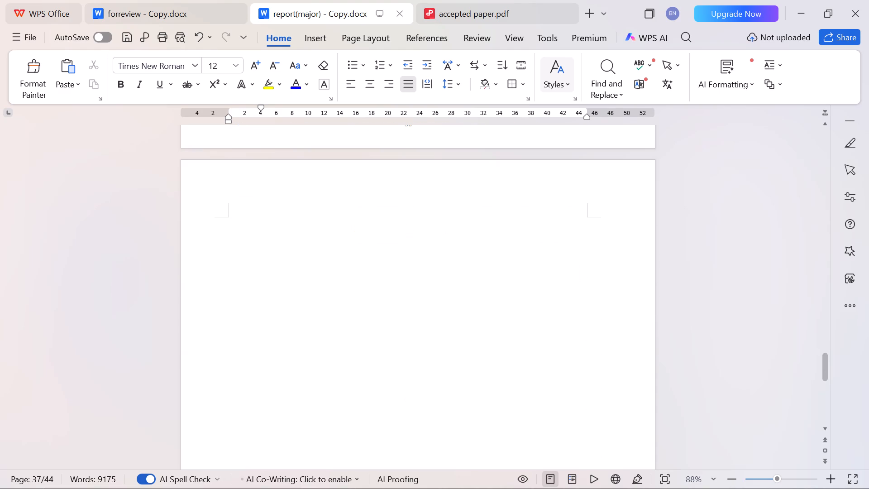
{"action": "scroll", "coordinate": [520, 361], "scroll_direction": "down", "scroll_amount": 10}
{"action": "scroll", "coordinate": [519, 361], "scroll_direction": "up", "scroll_amount": 14}
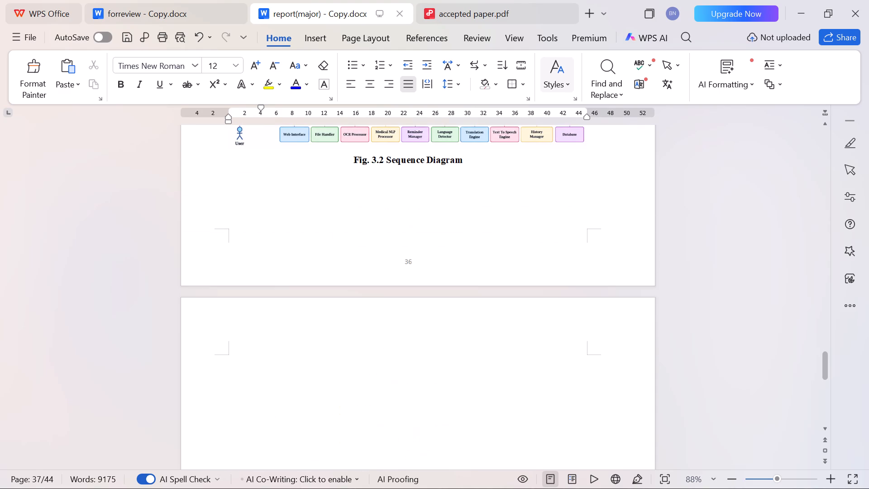
{"action": "left_click", "coordinate": [255, 337]}
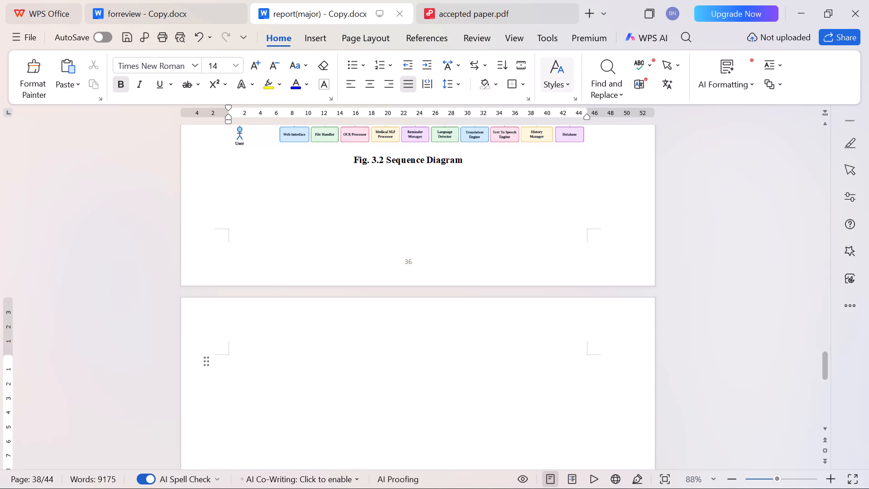
Insert an empty justified paragraph directly below the Fig. 3.2 Sequence Diagram caption and check the spacing before the following page.
{"action": "left_click", "coordinate": [487, 162]}
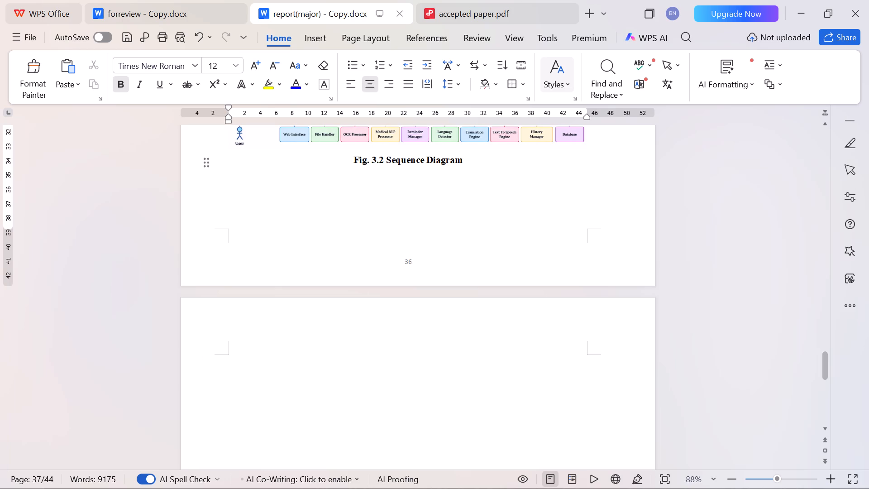
{"action": "key", "text": "Return"}
{"action": "left_click", "coordinate": [409, 88]}
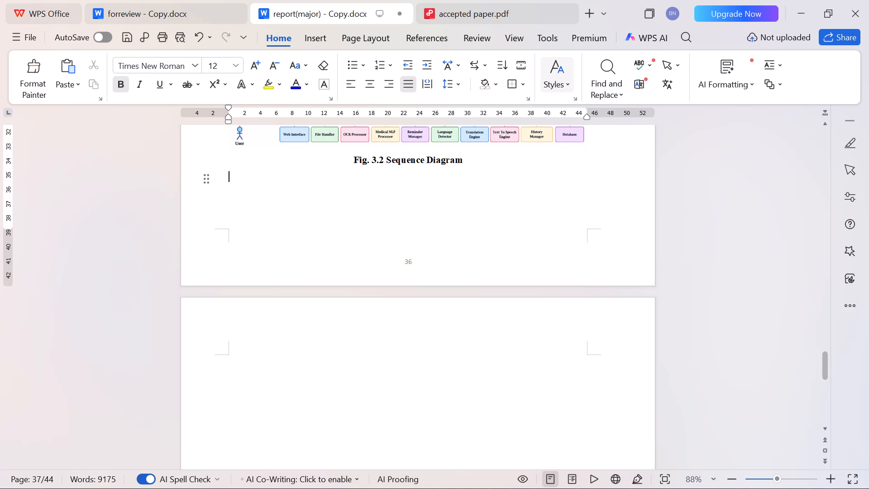
{"action": "key", "text": "Down"}
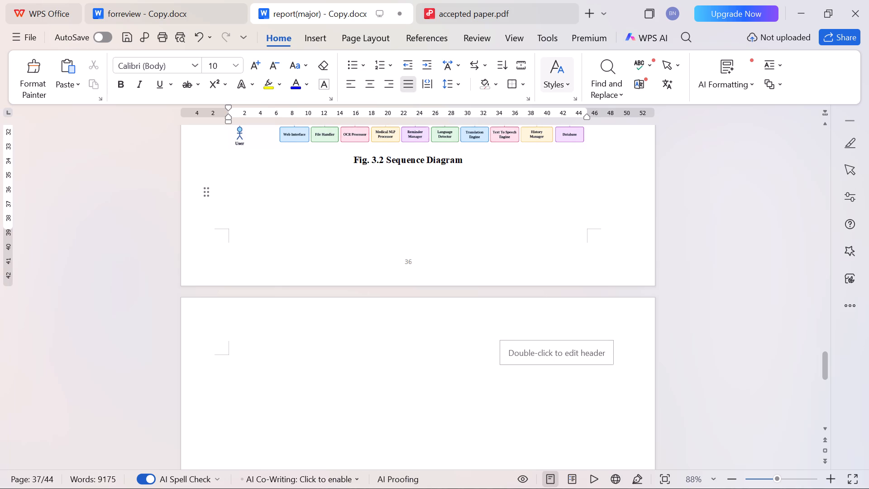
{"action": "key", "text": "Down"}
{"action": "key", "text": "Down"}
{"action": "key", "text": "Down"}
{"action": "key", "text": "Down"}
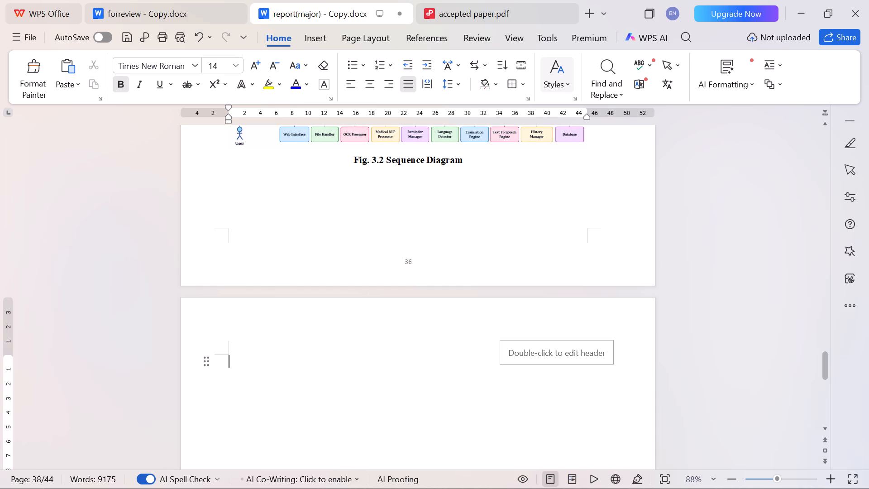
{"action": "scroll", "coordinate": [499, 333], "scroll_direction": "up", "scroll_amount": 6}
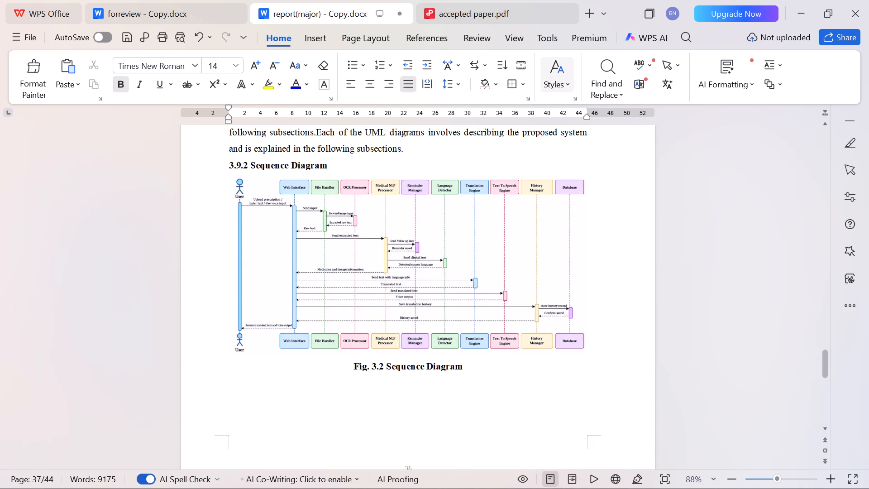
{"action": "scroll", "coordinate": [499, 333], "scroll_direction": "down", "scroll_amount": 4}
{"action": "scroll", "coordinate": [499, 333], "scroll_direction": "up", "scroll_amount": 3}
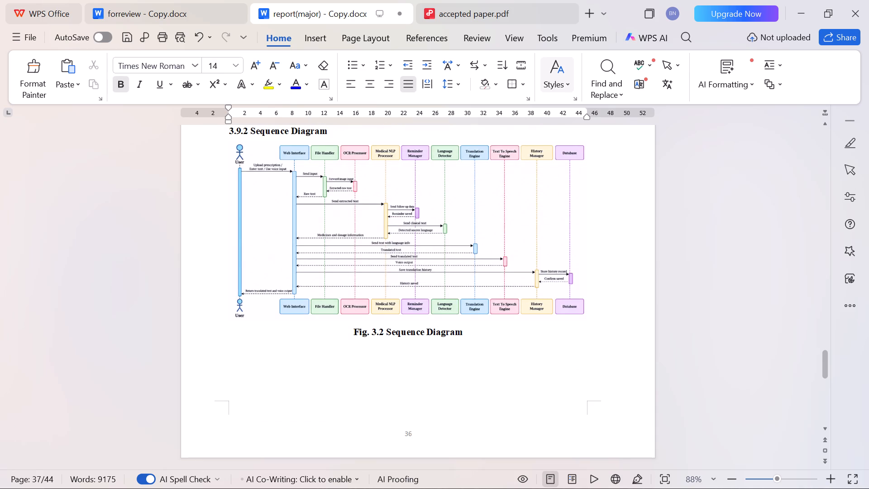
Save the report(major) - Copy document.
{"action": "key", "text": "ctrl+s"}
{"action": "scroll", "coordinate": [499, 333], "scroll_direction": "down", "scroll_amount": 5}
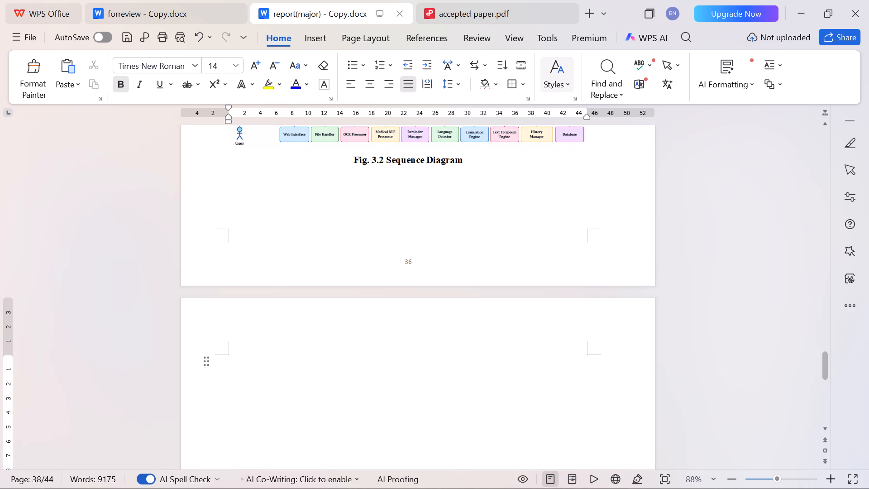
Switch to forreview - Copy and look through the literature review up to the TABLE I comparison of related works.
{"action": "left_click", "coordinate": [178, 15]}
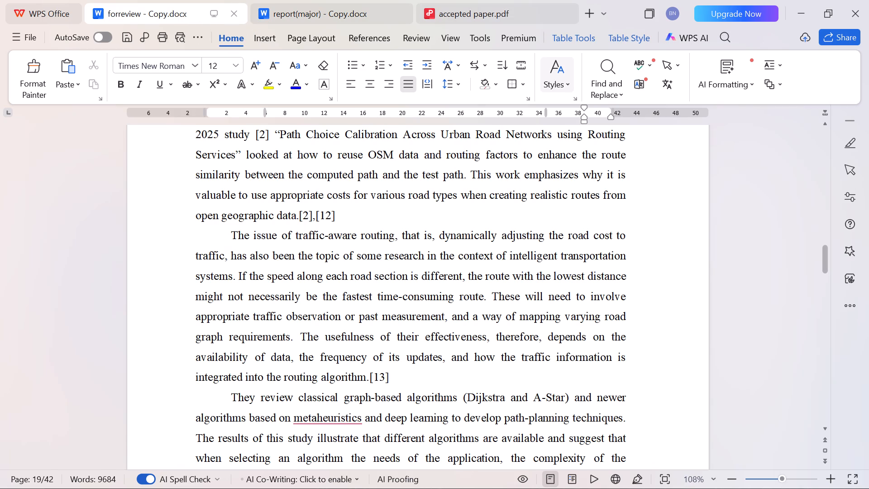
{"action": "scroll", "coordinate": [506, 252], "scroll_direction": "down", "scroll_amount": 19}
{"action": "scroll", "coordinate": [506, 253], "scroll_direction": "down", "scroll_amount": 7}
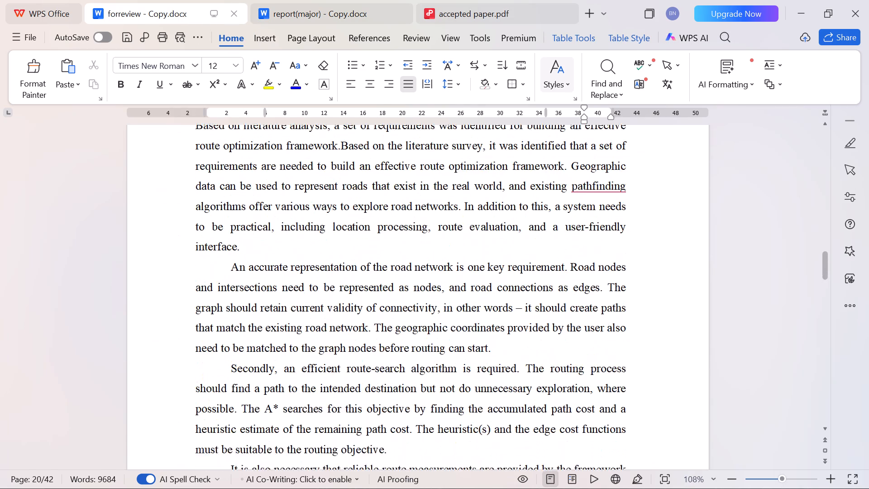
{"action": "scroll", "coordinate": [506, 253], "scroll_direction": "down", "scroll_amount": 20}
{"action": "scroll", "coordinate": [506, 253], "scroll_direction": "down", "scroll_amount": 13}
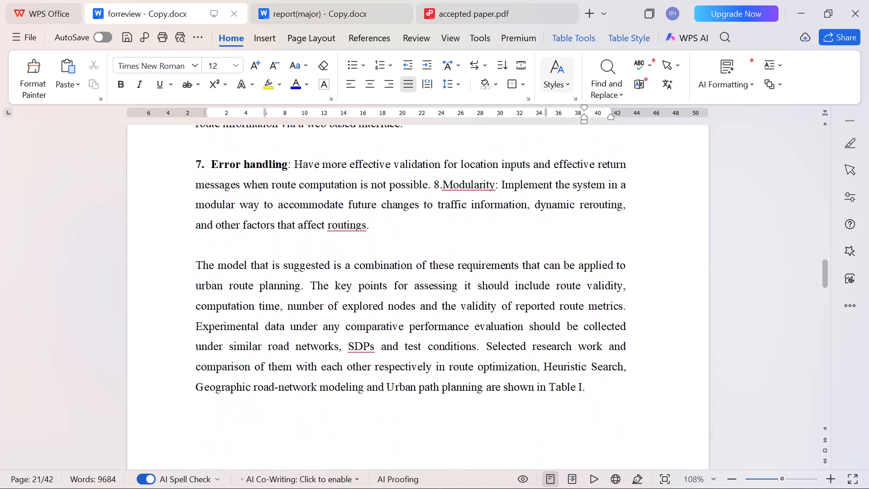
{"action": "scroll", "coordinate": [506, 253], "scroll_direction": "down", "scroll_amount": 12}
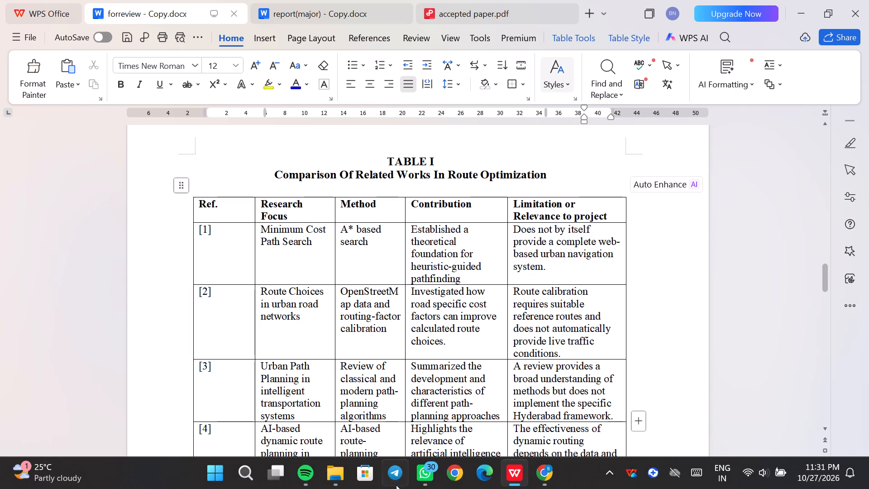
Move the Activity, sequence, use case and class diagram images from Downloads into majorfolder inside the Desktop's NLP_Major folder.
{"action": "left_click", "coordinate": [334, 475]}
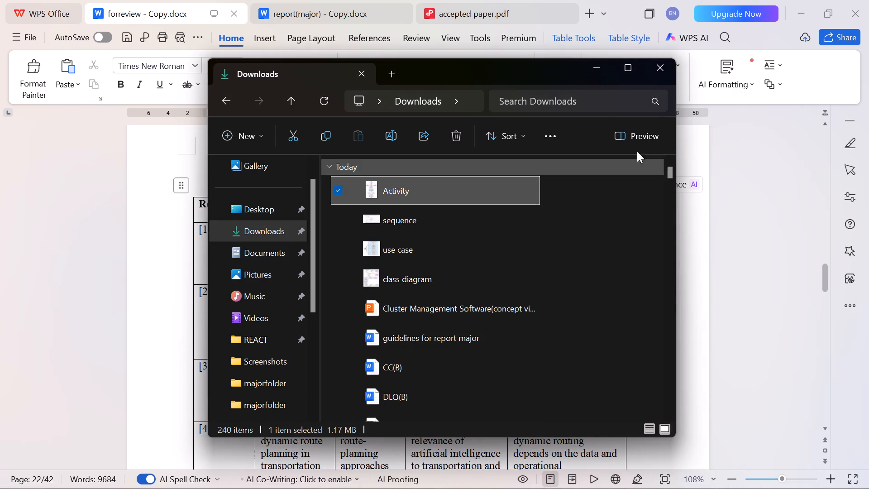
{"action": "left_click", "coordinate": [408, 283]}
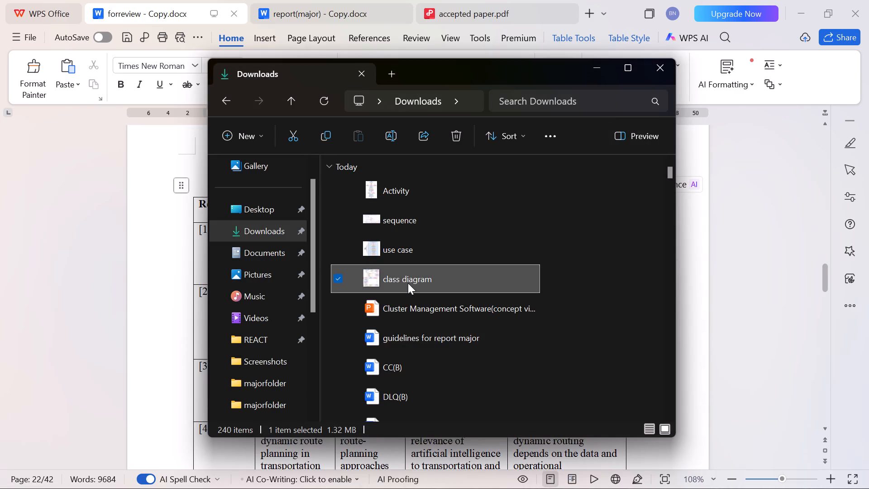
{"action": "key", "text": "shift+Up"}
{"action": "key", "text": "shift+Up"}
{"action": "key", "text": "shift+Up"}
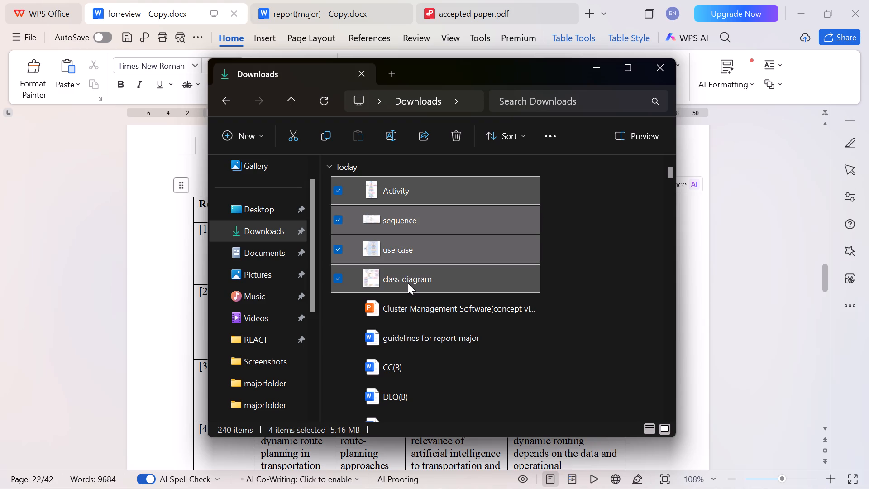
{"action": "key", "text": "ctrl+x"}
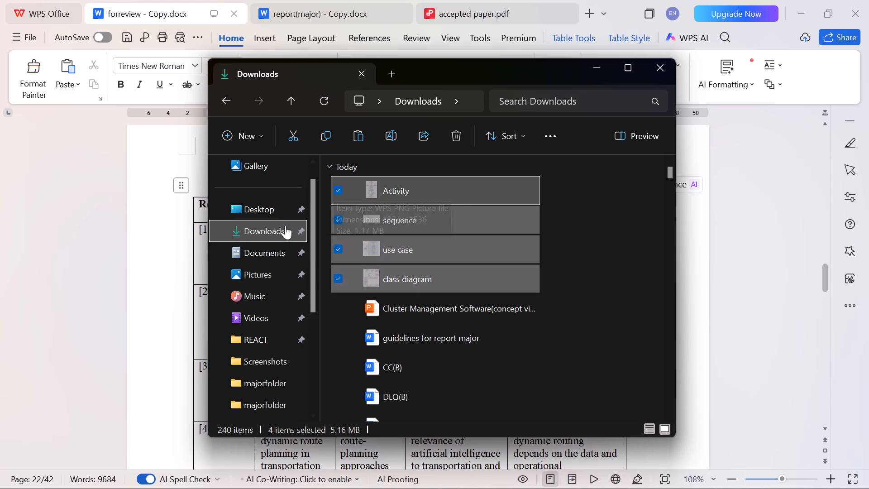
{"action": "left_click", "coordinate": [277, 211]}
{"action": "scroll", "coordinate": [421, 280], "scroll_direction": "down", "scroll_amount": 1}
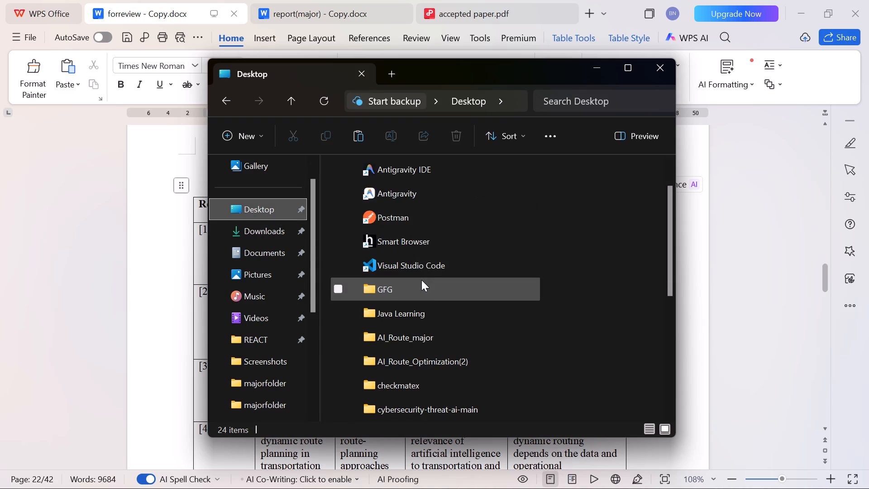
{"action": "scroll", "coordinate": [421, 280], "scroll_direction": "down", "scroll_amount": 3}
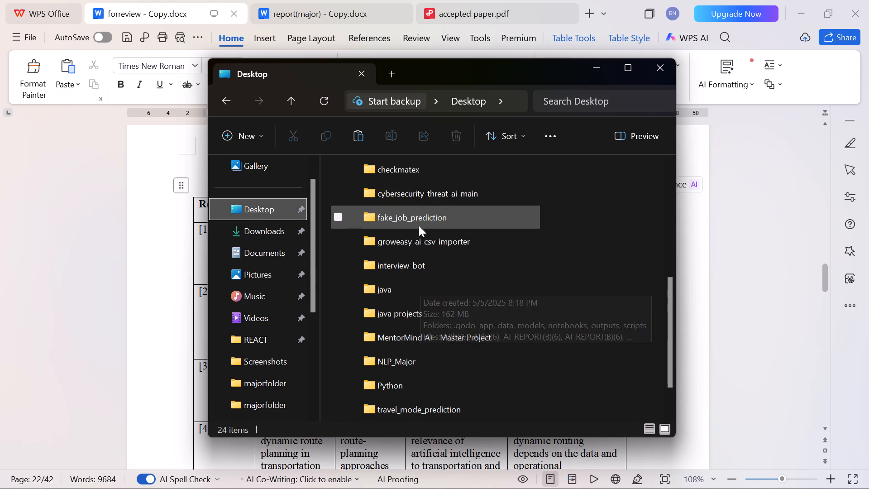
{"action": "double_click", "coordinate": [407, 369]}
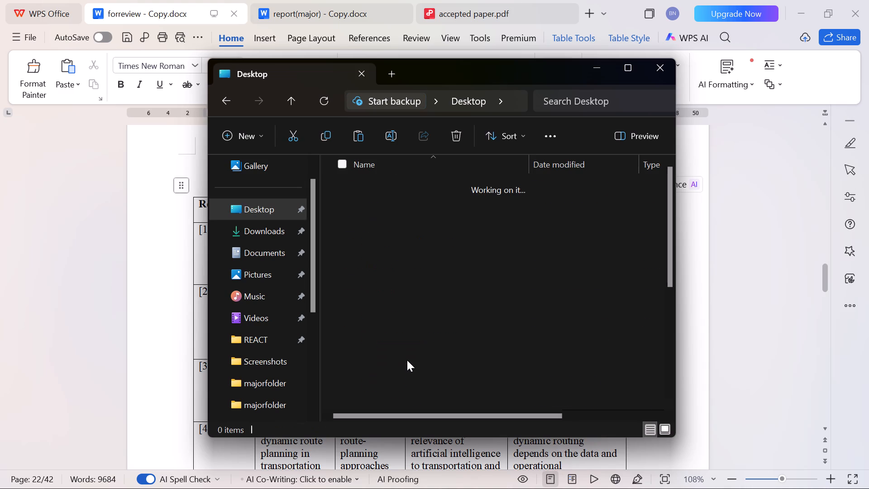
{"action": "double_click", "coordinate": [394, 287]}
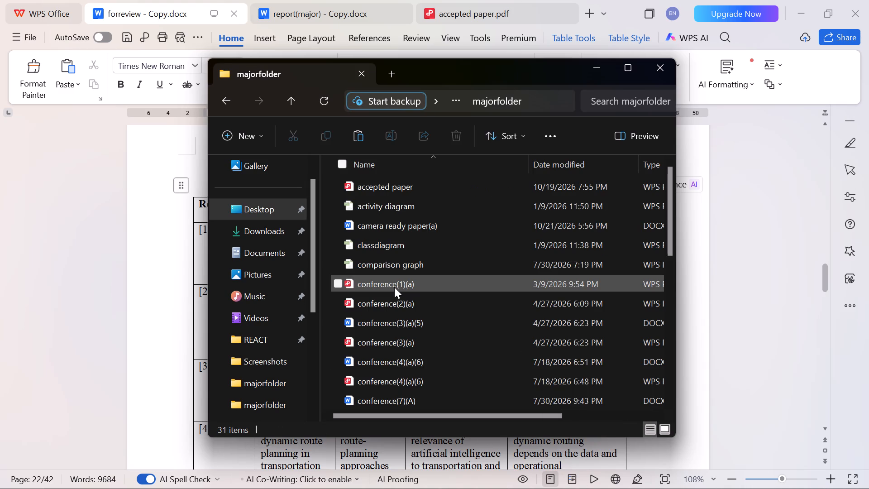
{"action": "key", "text": "ctrl+v"}
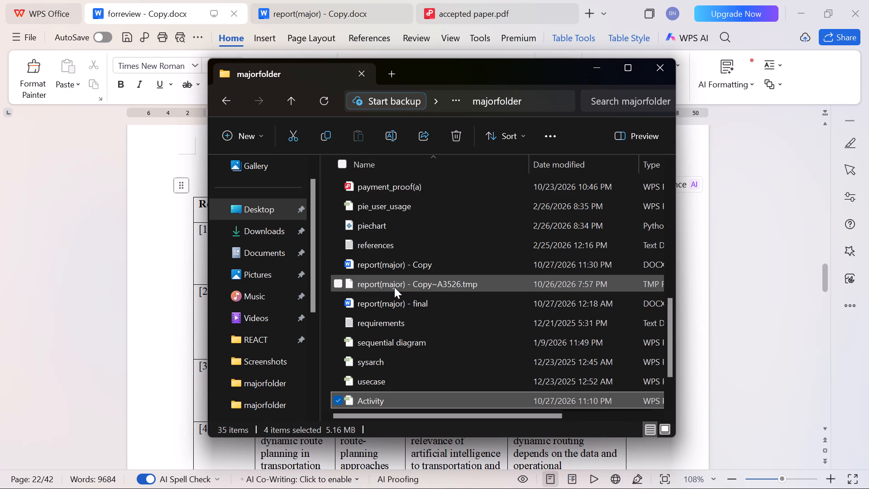
{"action": "scroll", "coordinate": [394, 287], "scroll_direction": "down", "scroll_amount": 4}
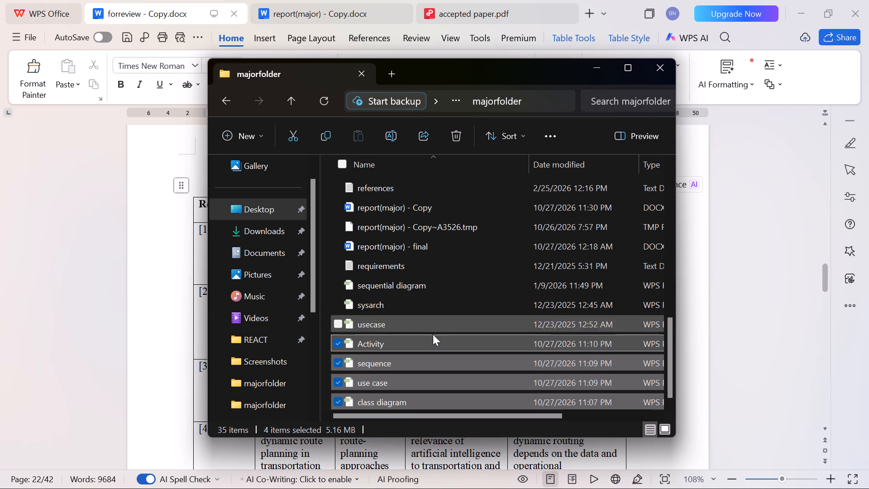
Refresh the majorfolder listing and look through its report documents and diagram image files.
{"action": "left_click", "coordinate": [433, 238]}
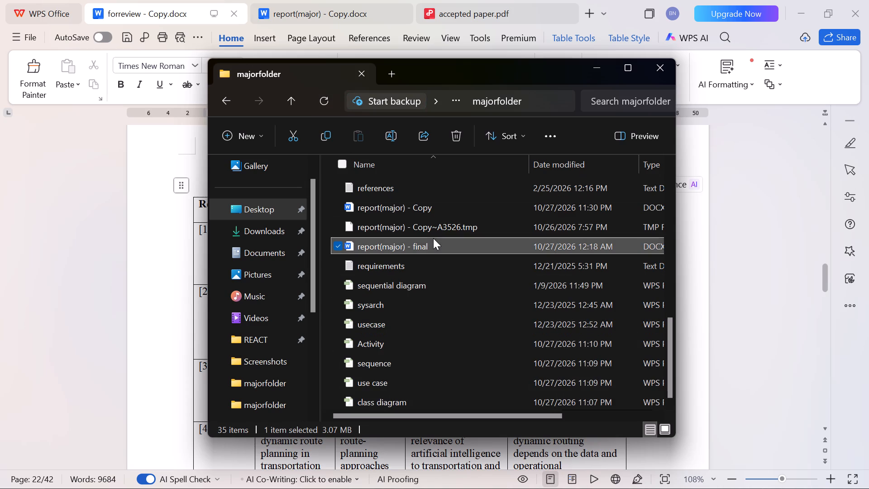
{"action": "left_click", "coordinate": [320, 103]}
{"action": "scroll", "coordinate": [449, 346], "scroll_direction": "down", "scroll_amount": 3}
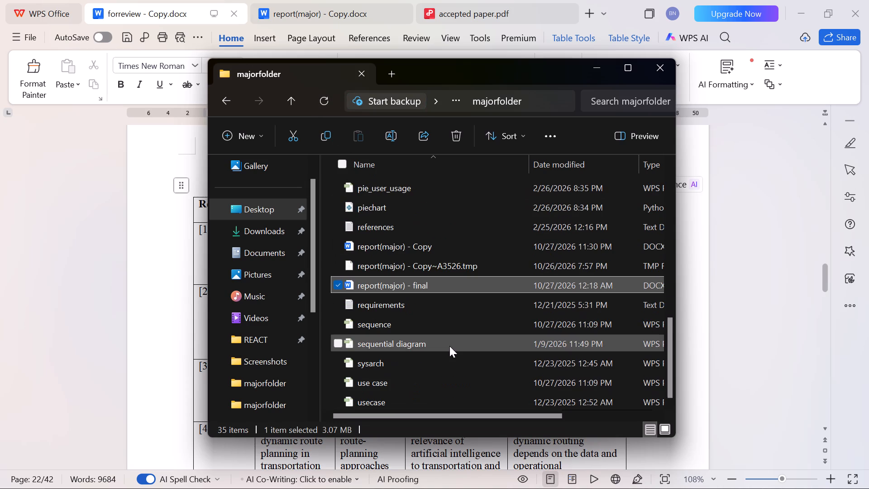
{"action": "scroll", "coordinate": [449, 346], "scroll_direction": "down", "scroll_amount": 3}
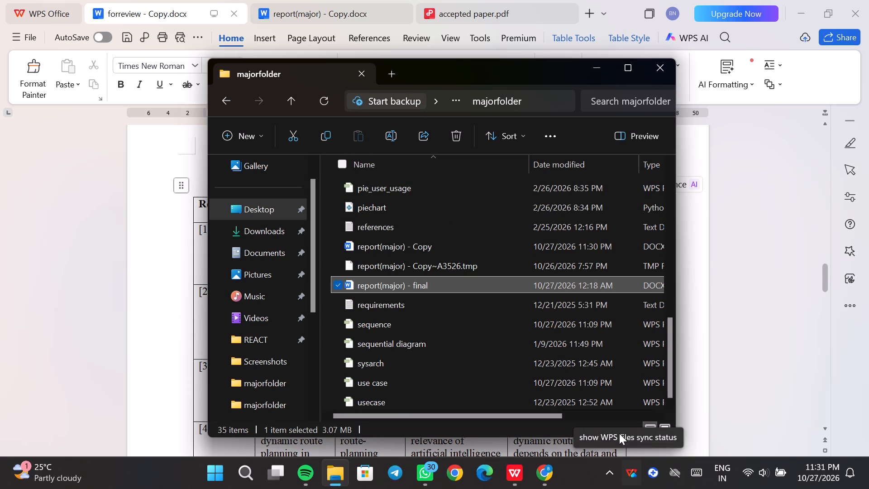
{"action": "scroll", "coordinate": [656, 314], "scroll_direction": "up", "scroll_amount": 6}
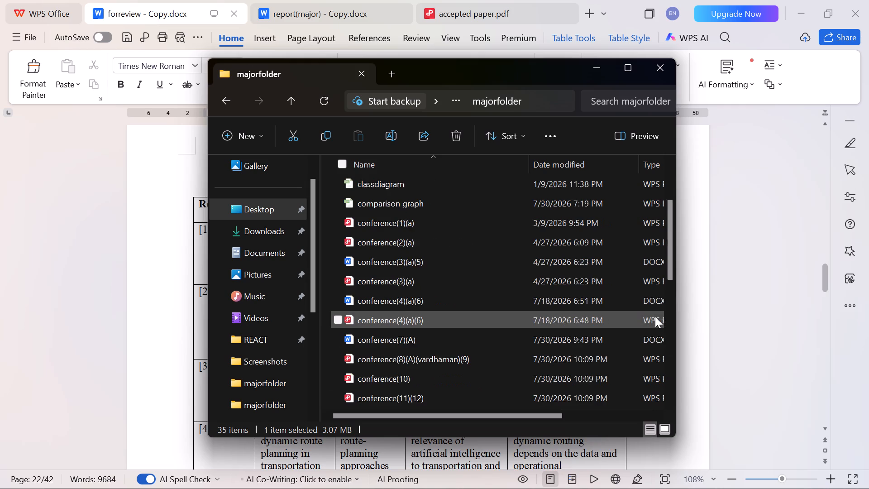
{"action": "scroll", "coordinate": [655, 316], "scroll_direction": "up", "scroll_amount": 4}
{"action": "scroll", "coordinate": [523, 326], "scroll_direction": "down", "scroll_amount": 7}
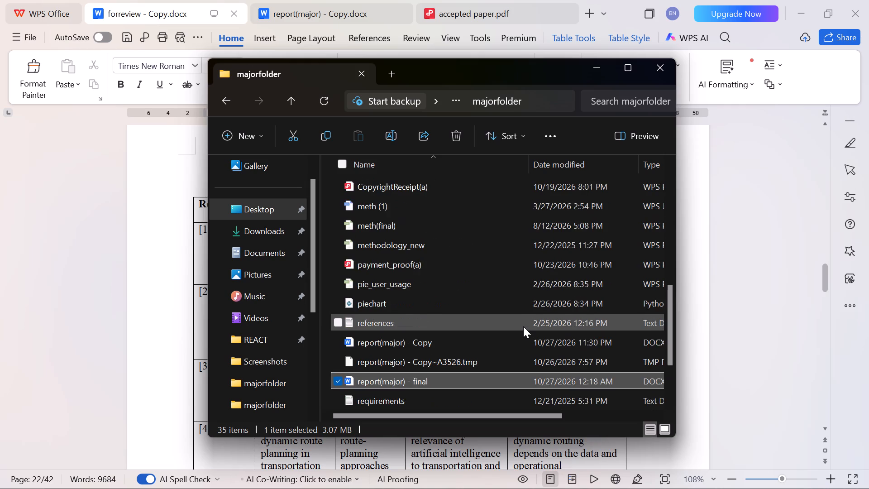
{"action": "scroll", "coordinate": [523, 326], "scroll_direction": "down", "scroll_amount": 2}
{"action": "left_click", "coordinate": [523, 326]}
{"action": "scroll", "coordinate": [523, 326], "scroll_direction": "down", "scroll_amount": 2}
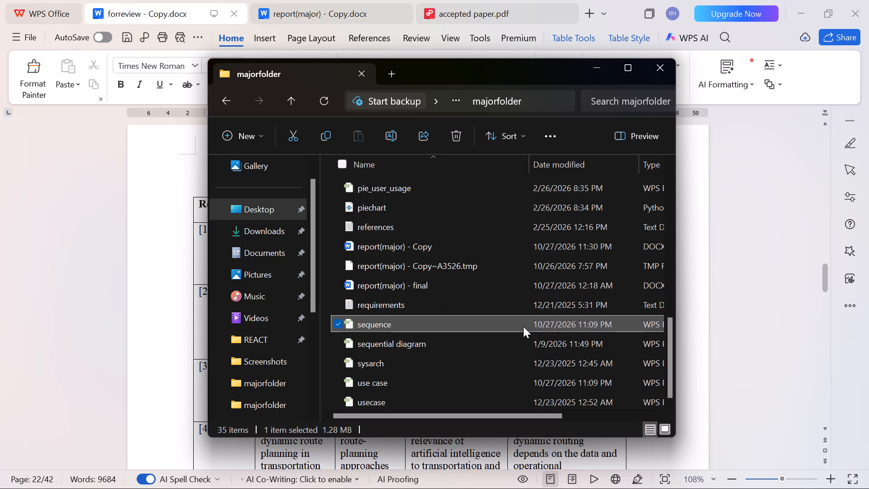
Close the file window showing majorfolder.
{"action": "scroll", "coordinate": [523, 326], "scroll_direction": "up", "scroll_amount": 6}
{"action": "left_click", "coordinate": [660, 77]}
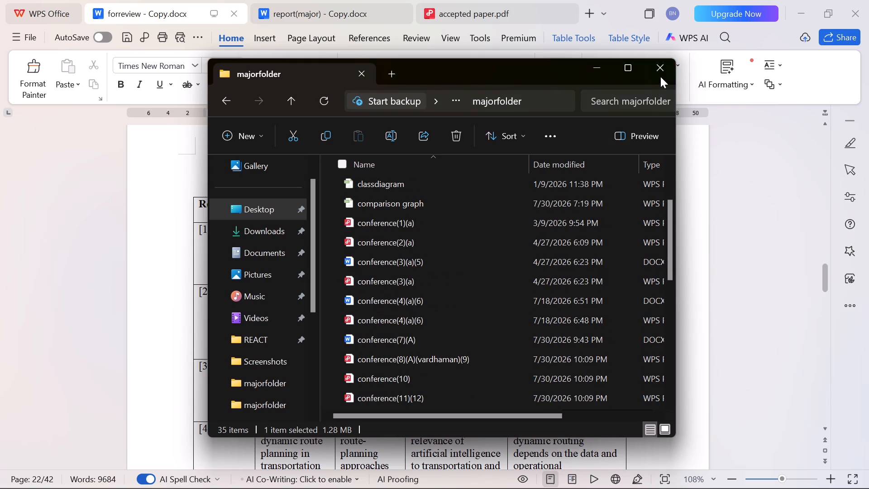
Glance past TABLE I to the start of Chapter 3 in forreview - Copy, and close that document.
{"action": "left_click", "coordinate": [578, 284]}
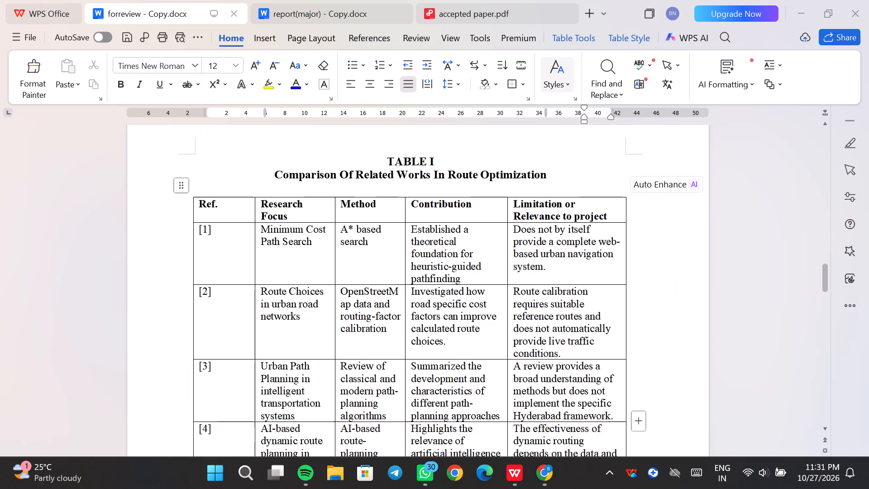
{"action": "left_click", "coordinate": [574, 273]}
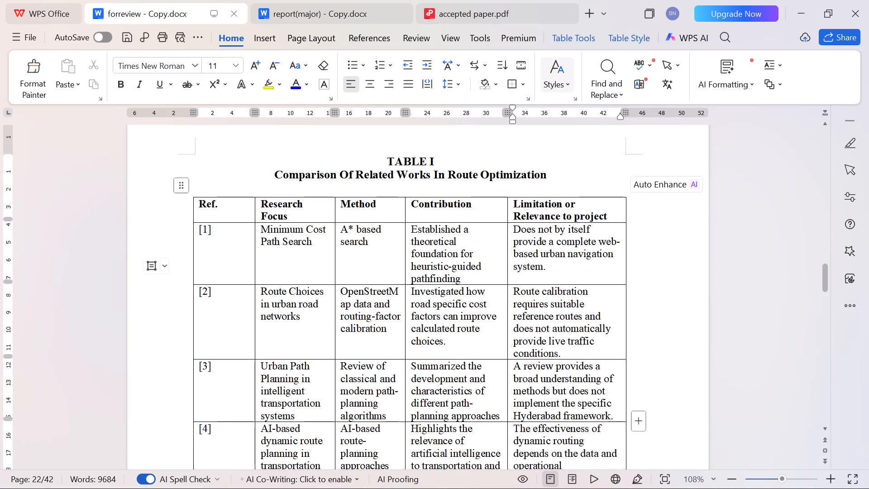
{"action": "scroll", "coordinate": [574, 273], "scroll_direction": "down", "scroll_amount": 20}
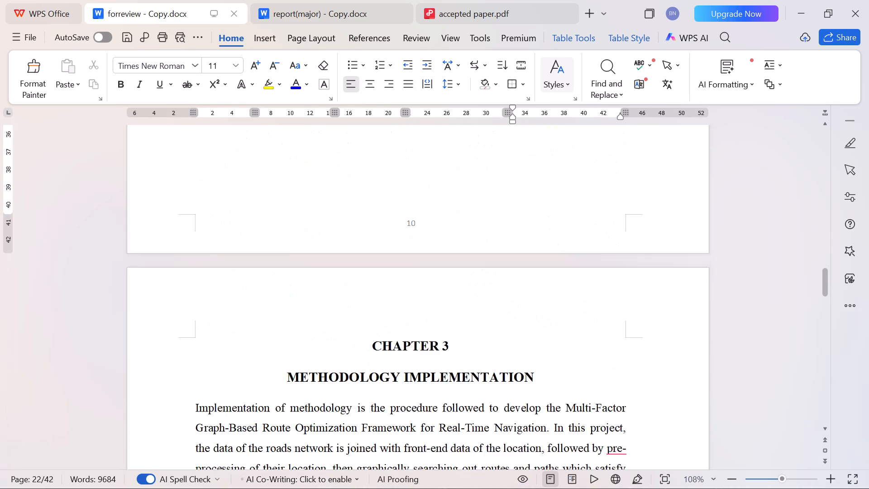
{"action": "scroll", "coordinate": [573, 281], "scroll_direction": "down", "scroll_amount": 2}
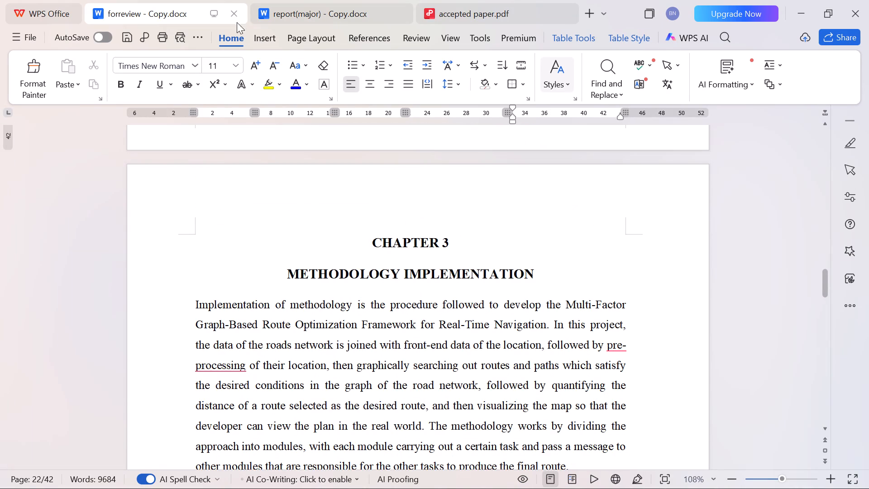